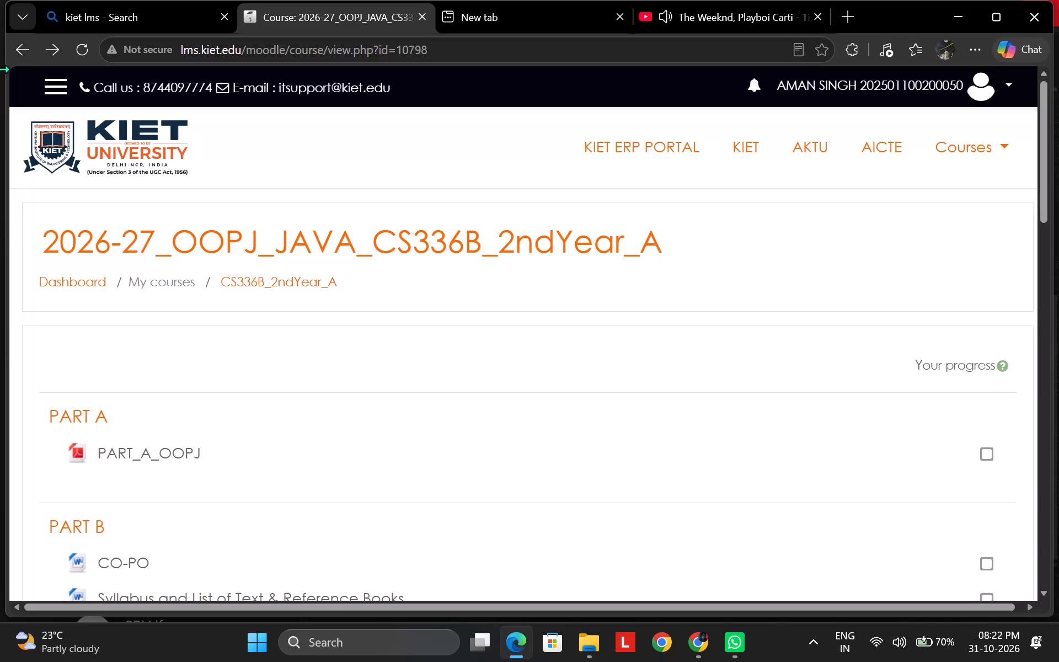
Return to the LMS dashboard, dismiss the session message and collapse the side navigation.
click(29, 50)
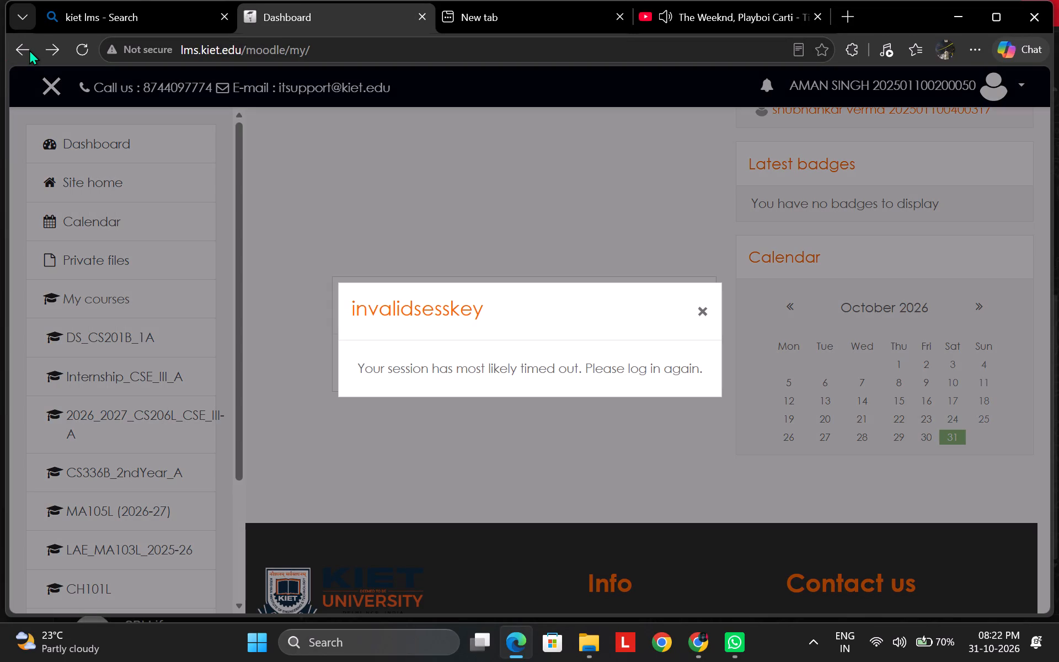
click(304, 323)
scroll(565, 237, up, 5)
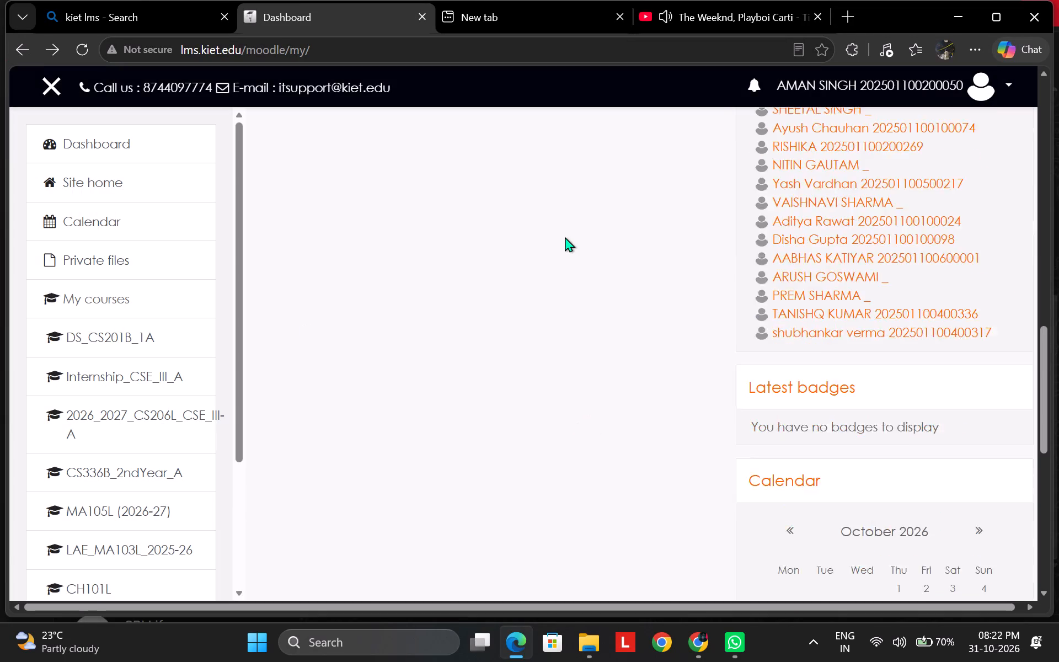
scroll(565, 237, up, 4)
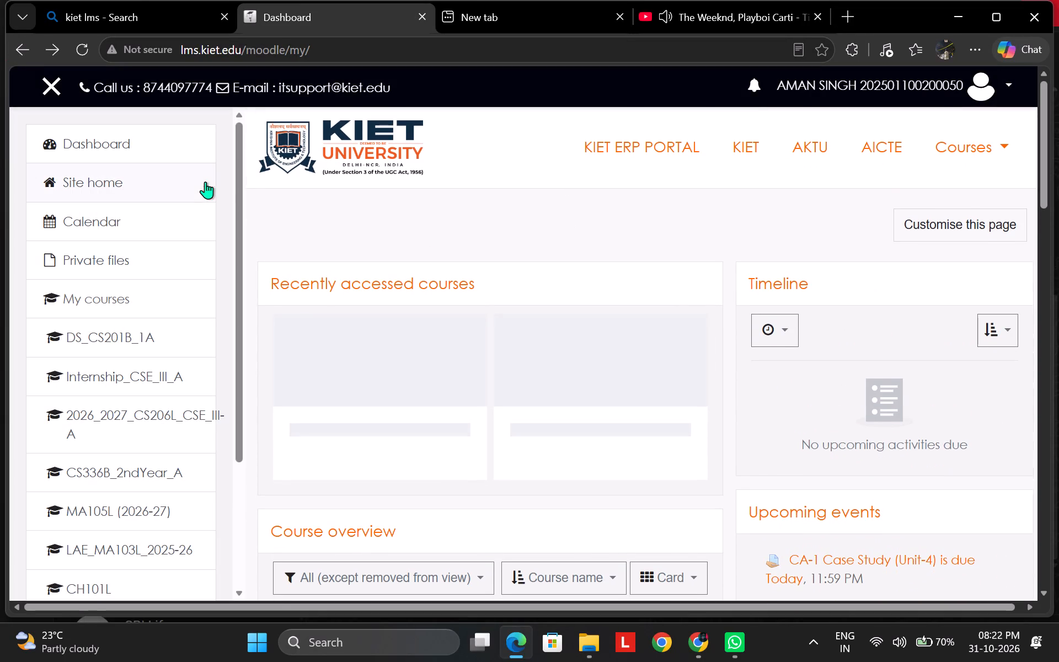
click(49, 77)
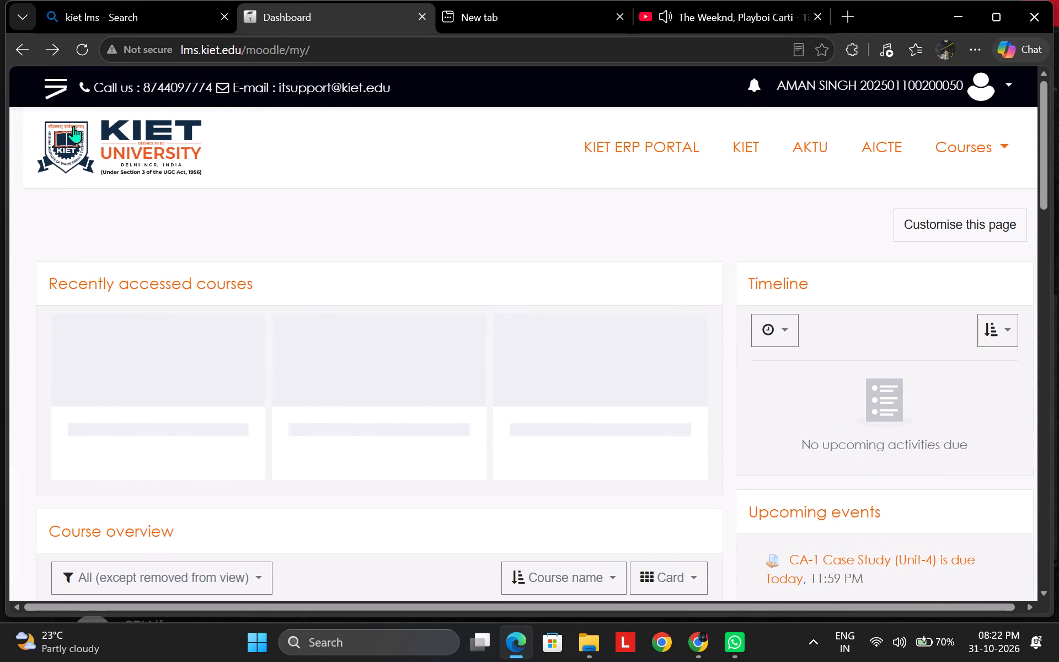
Reload the dashboard page to load the recently accessed courses.
scroll(290, 420, down, 3)
scroll(290, 420, up, 3)
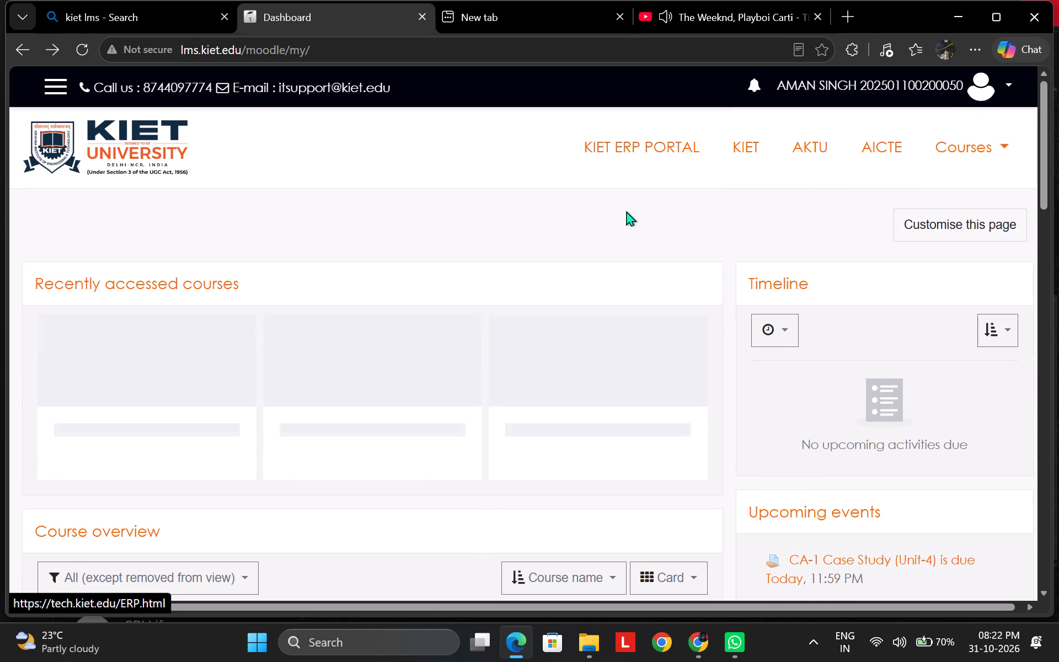
scroll(466, 396, down, 4)
scroll(466, 396, up, 3)
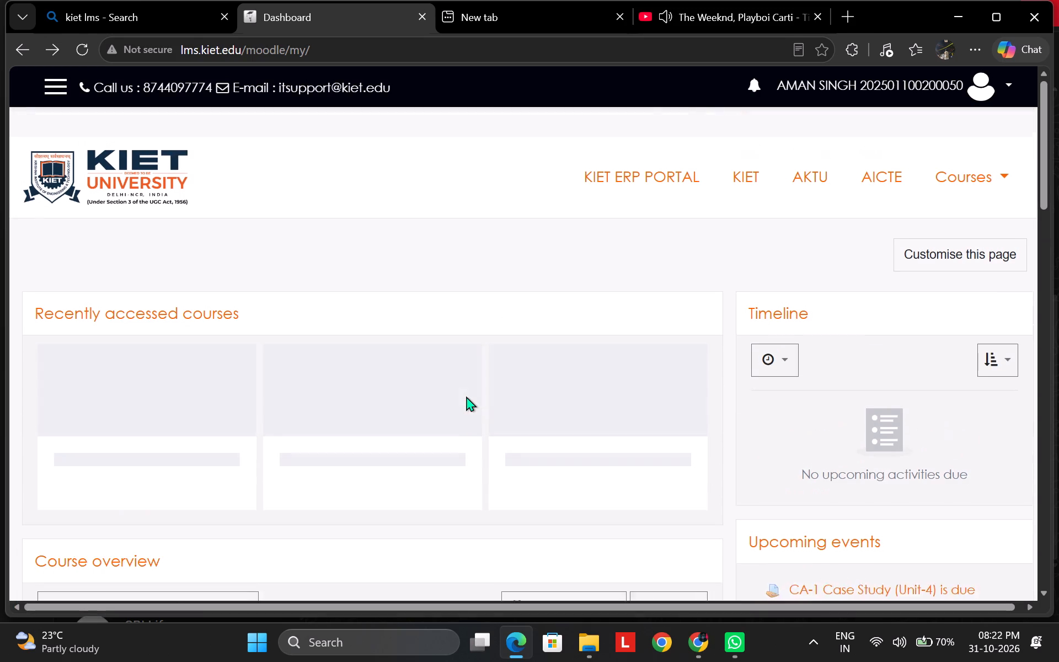
click(77, 48)
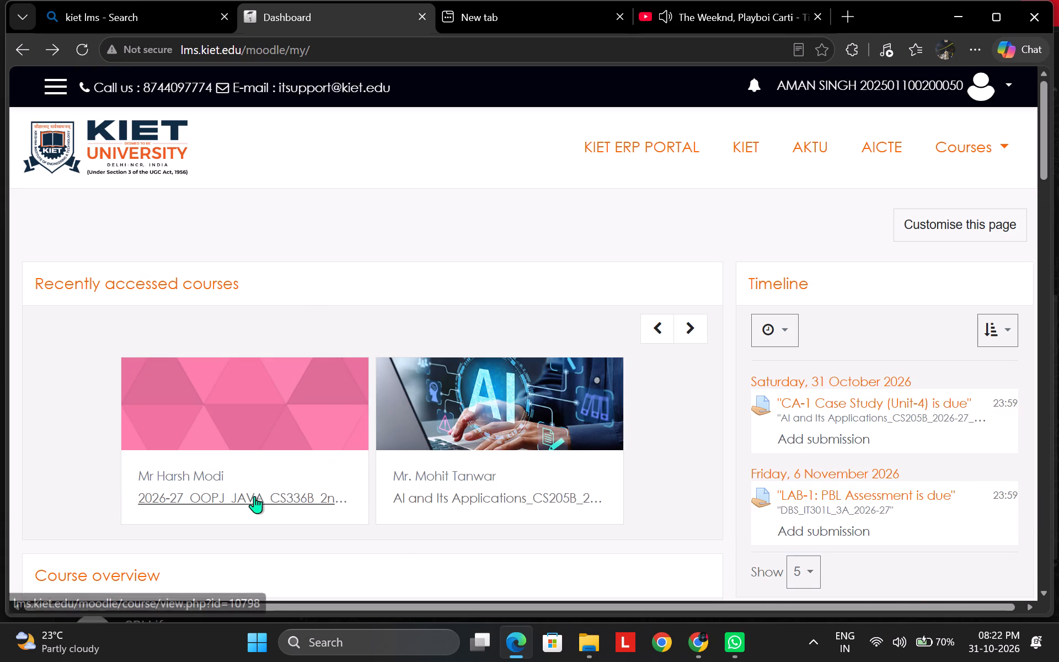
Open the AI and Its Applications_CS205B course and look through its assessments and submission items.
click(512, 495)
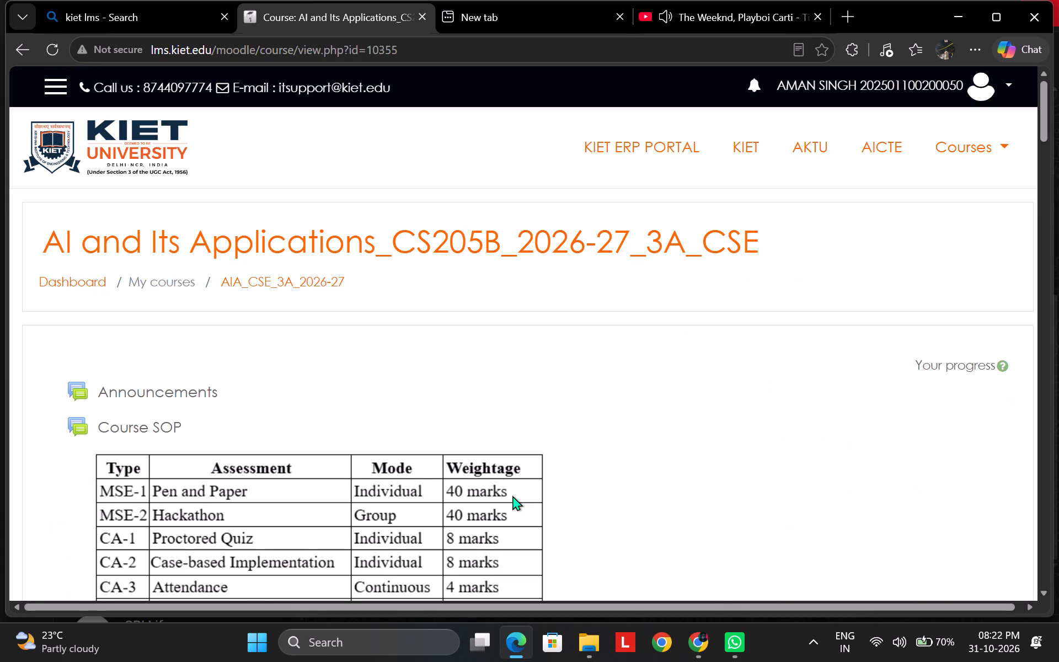
scroll(512, 495, down, 6)
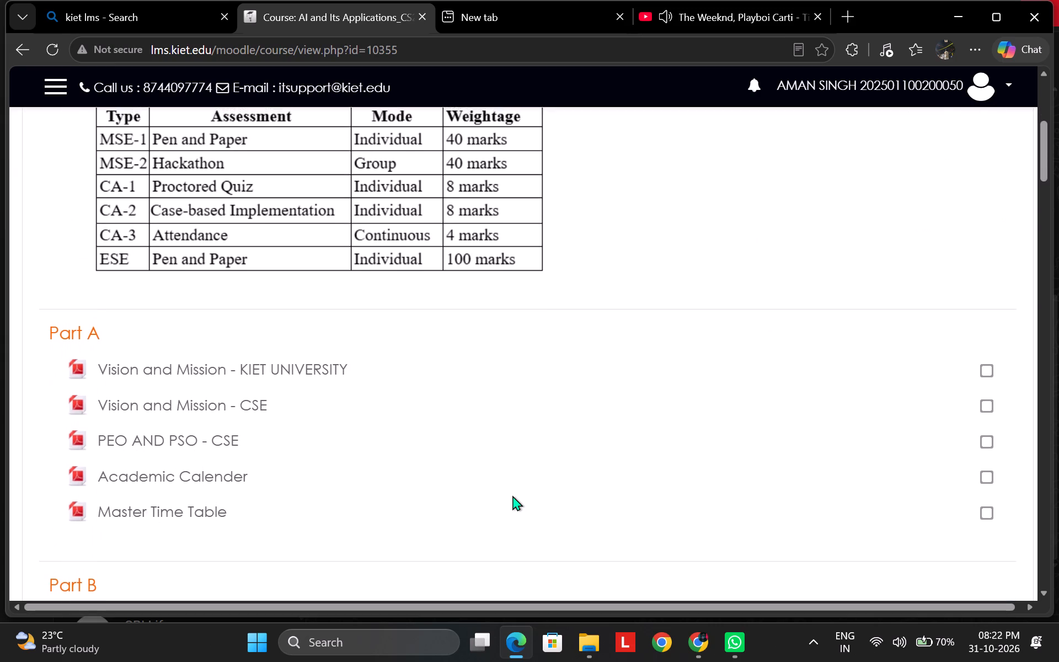
scroll(512, 495, down, 9)
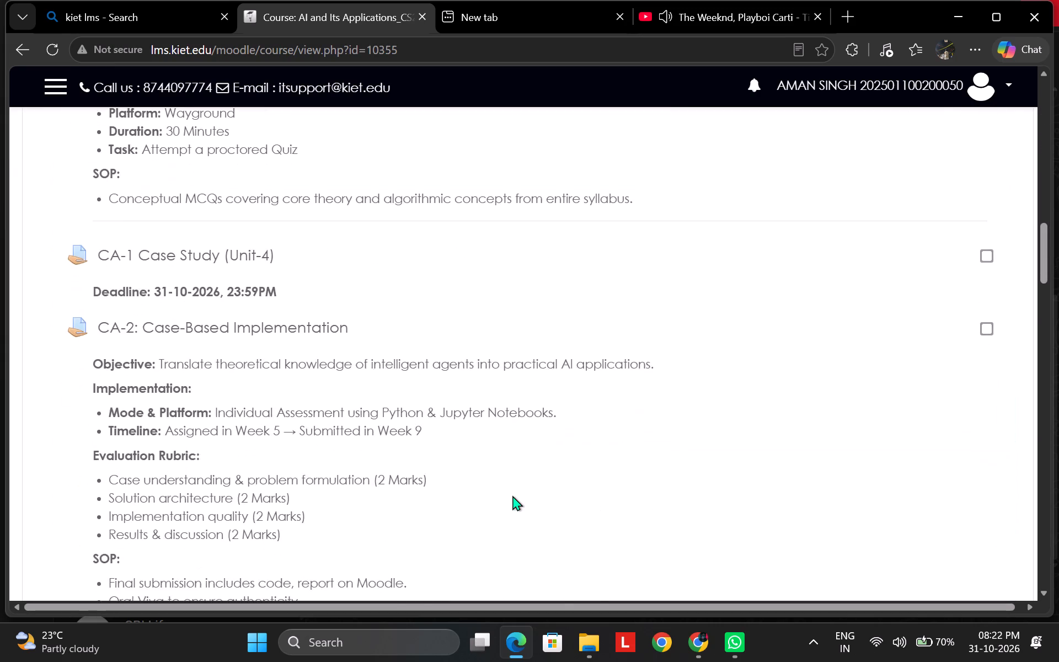
scroll(512, 495, down, 3)
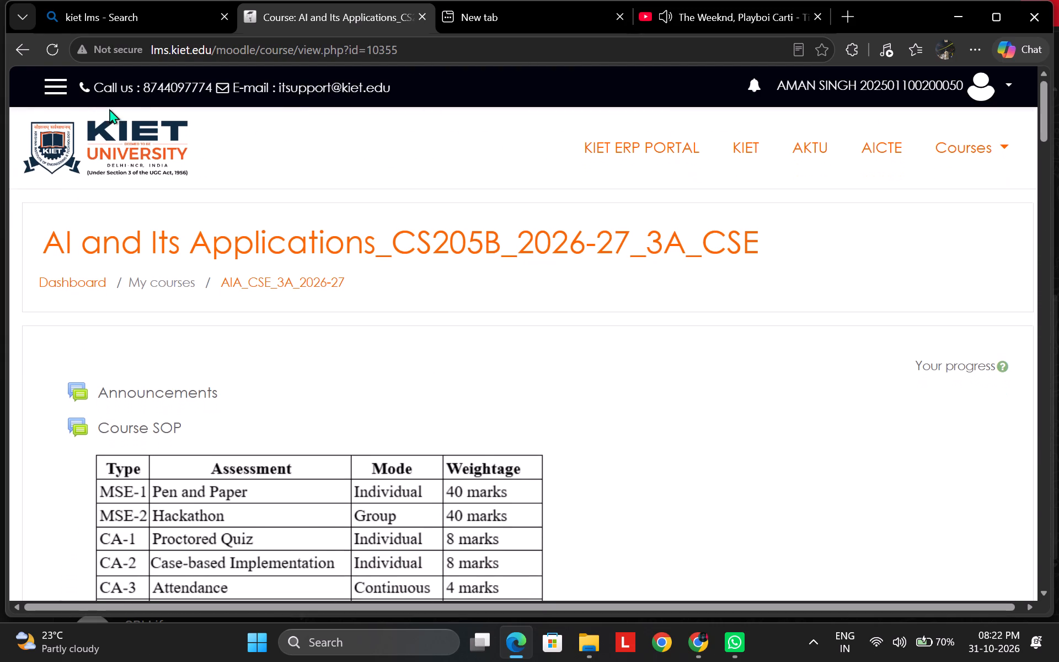
Return to the dashboard and look through all the courses in the course overview.
click(20, 57)
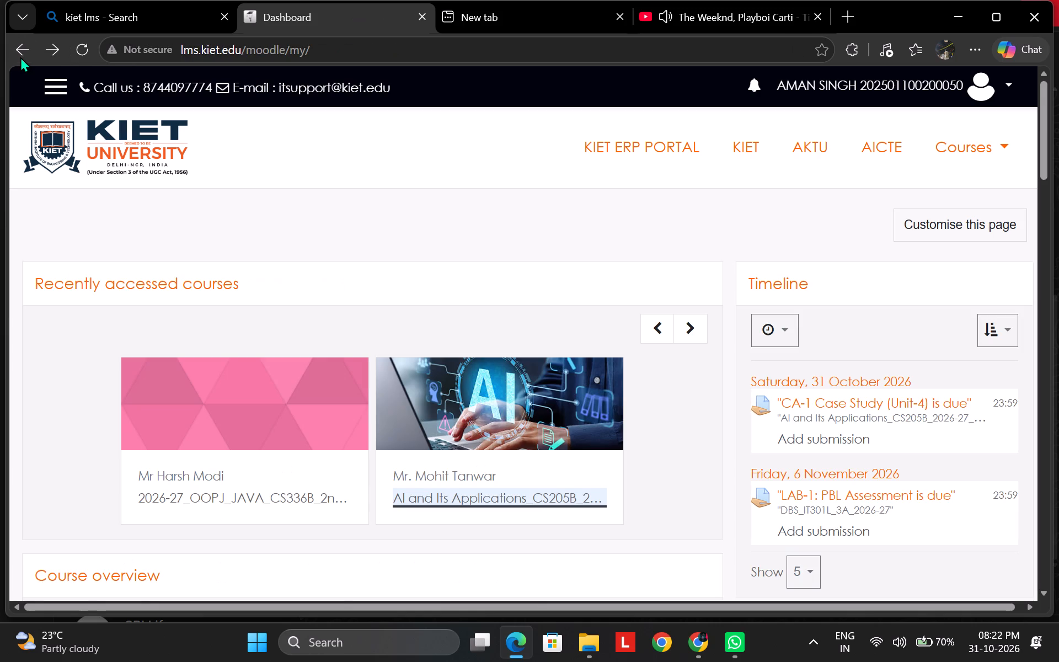
scroll(518, 453, down, 5)
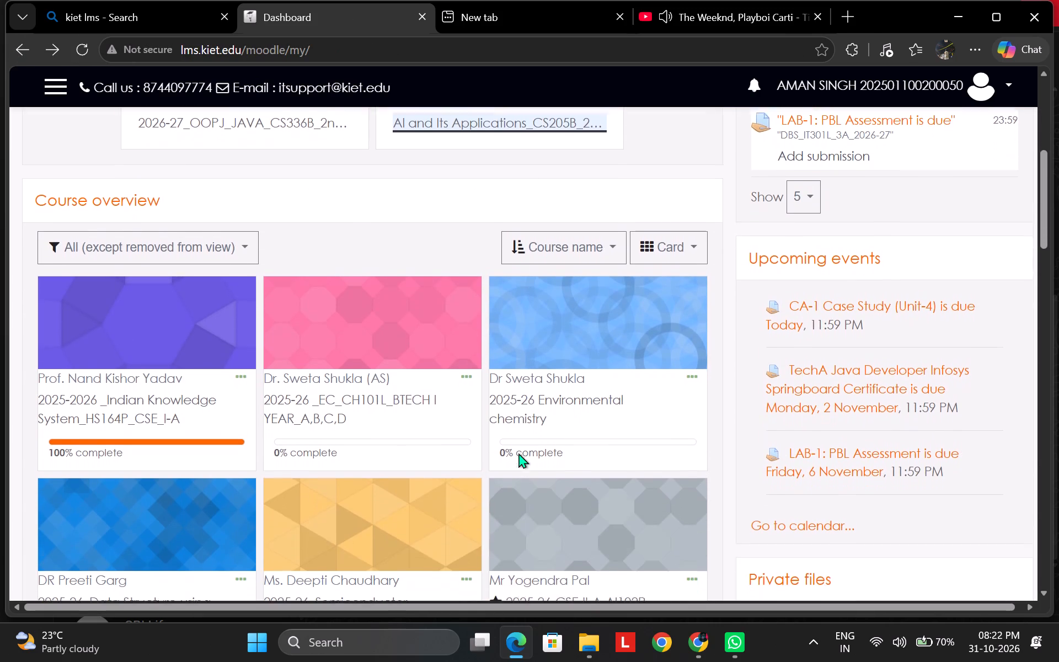
scroll(518, 453, down, 4)
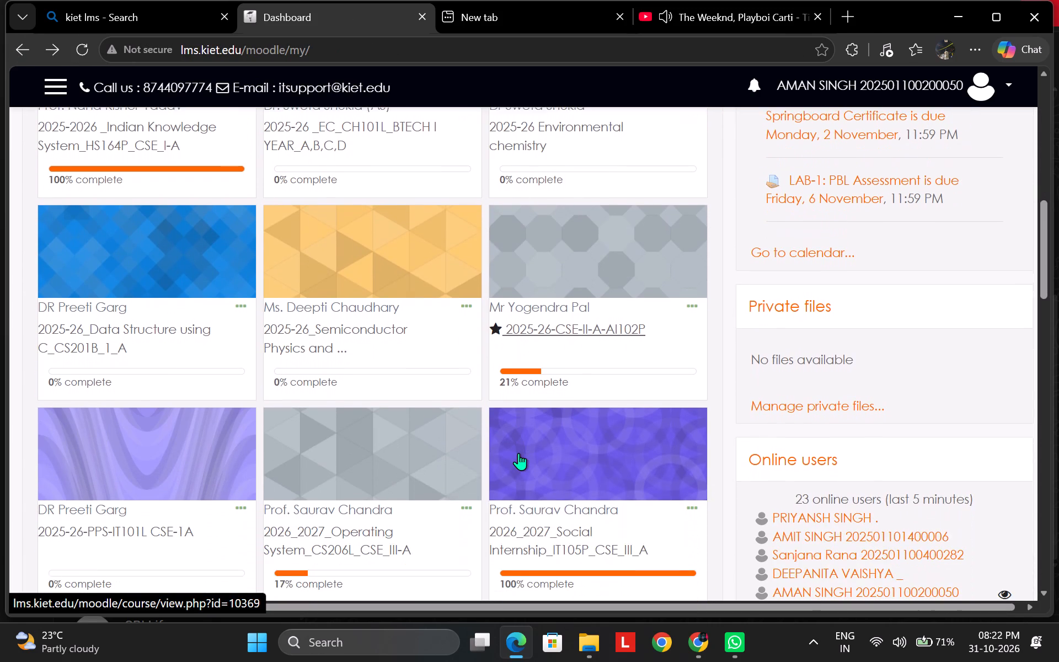
scroll(518, 453, down, 3)
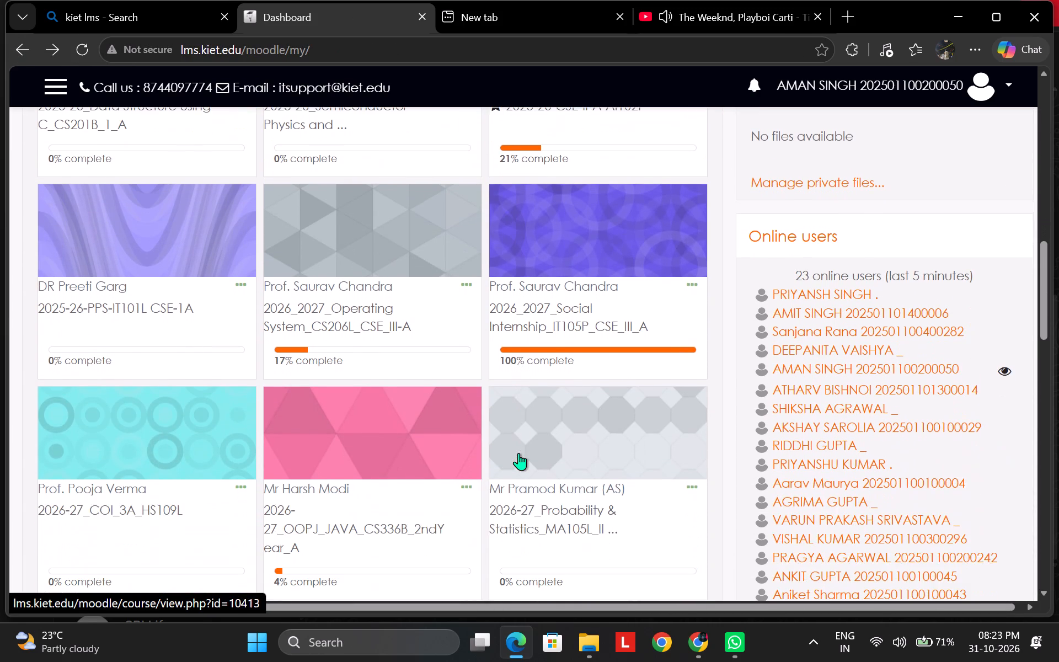
scroll(518, 453, down, 6)
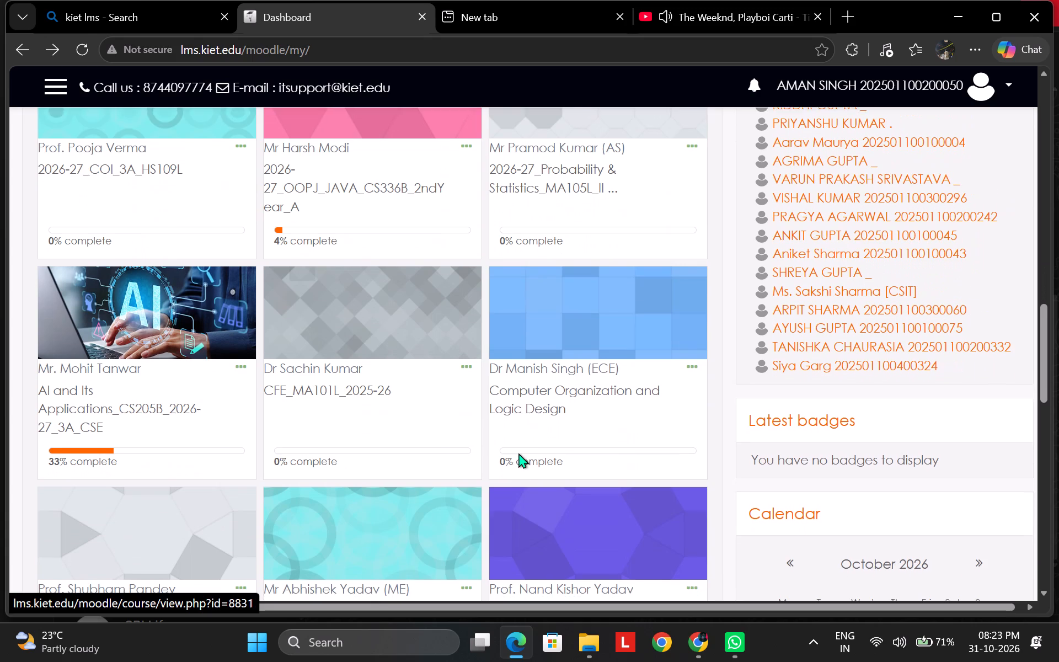
scroll(518, 453, down, 5)
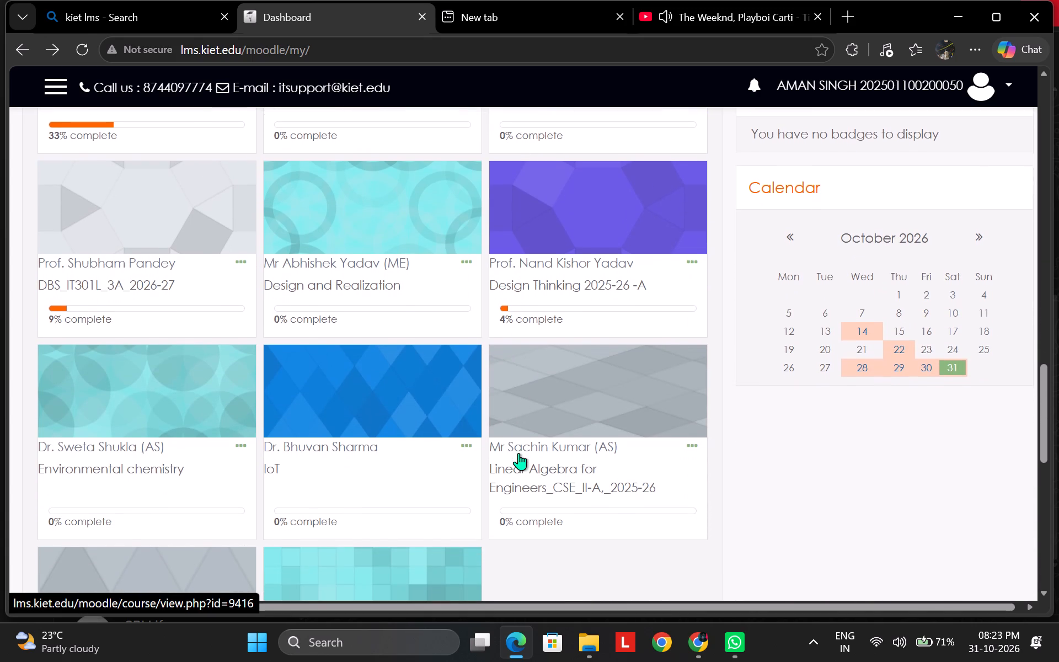
scroll(518, 453, down, 2)
scroll(518, 453, up, 1)
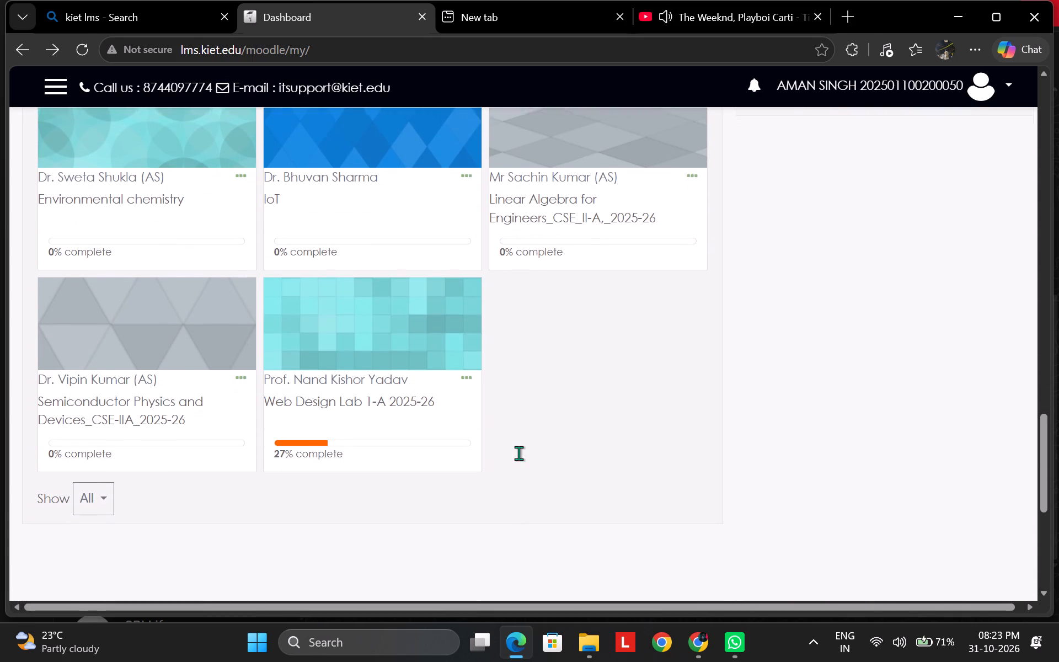
scroll(518, 453, up, 2)
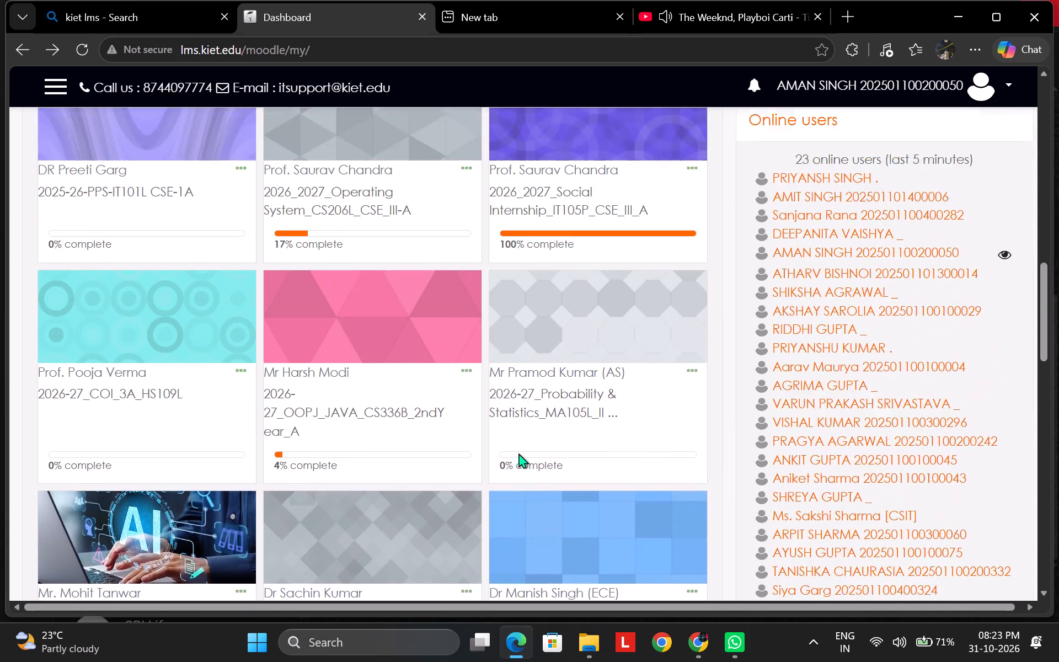
scroll(518, 453, up, 1)
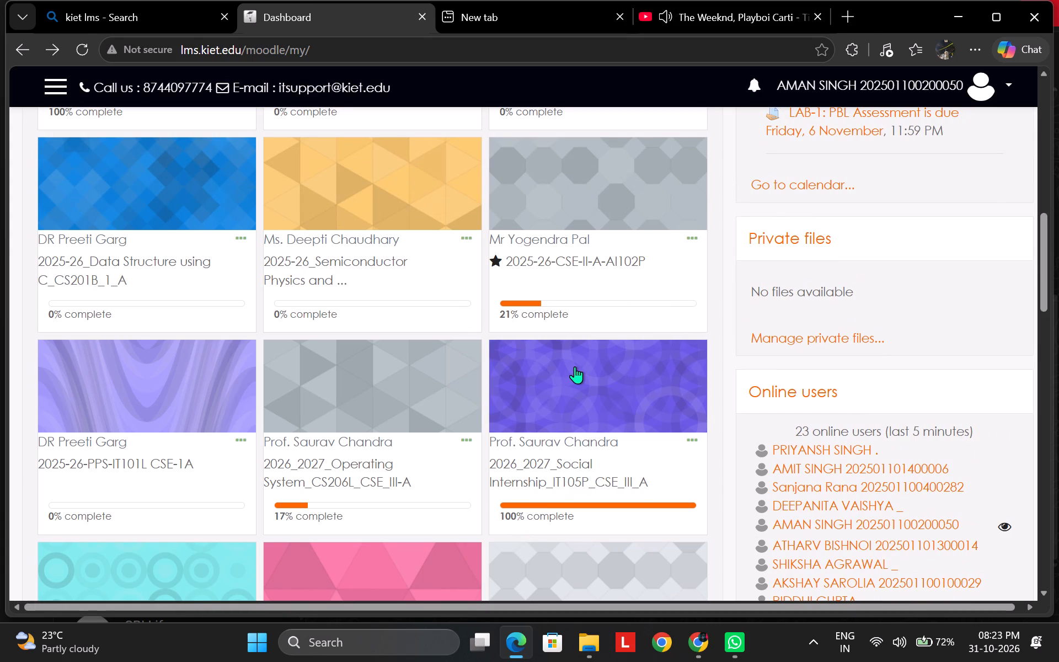
scroll(446, 372, up, 4)
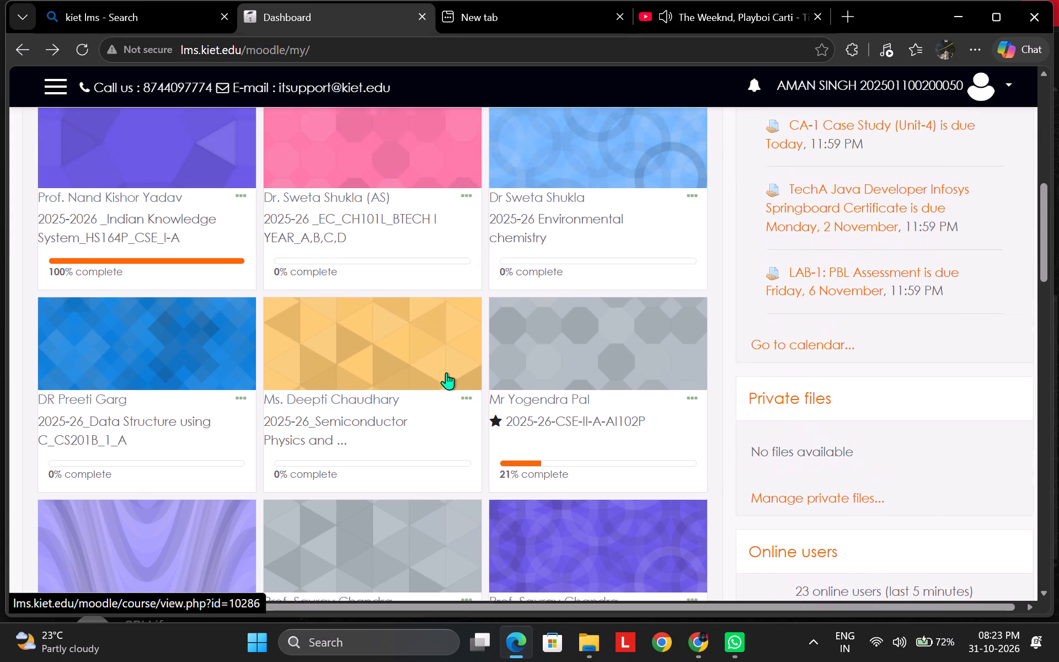
scroll(446, 372, up, 1)
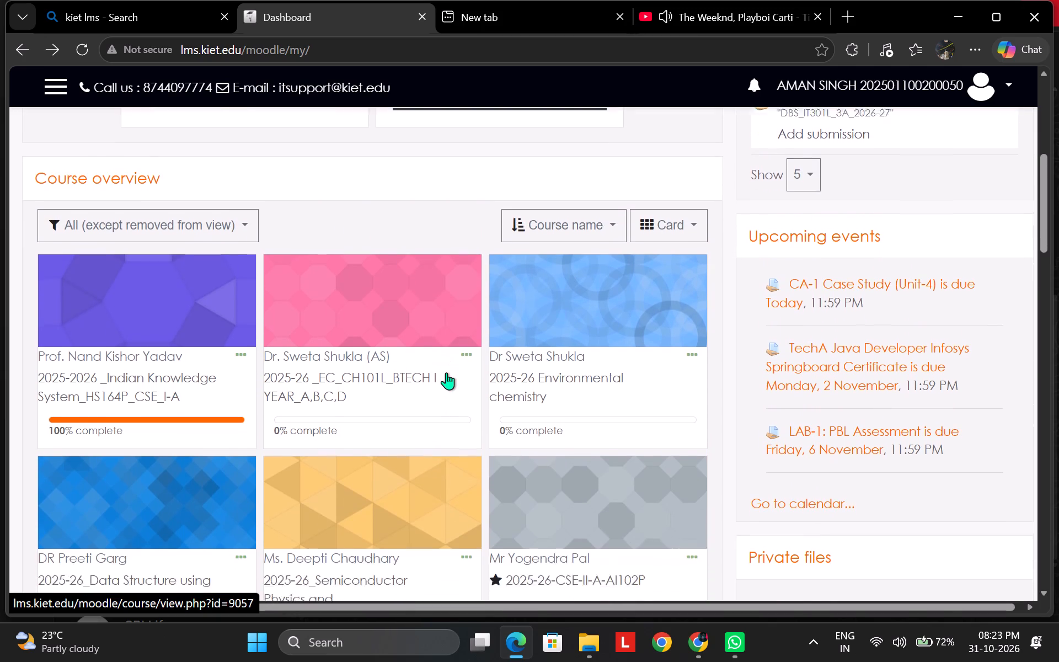
scroll(446, 372, up, 1)
Open the 2026_2027_Operating System_CS206L_CSE_III-A course from the course overview.
scroll(446, 372, down, 1)
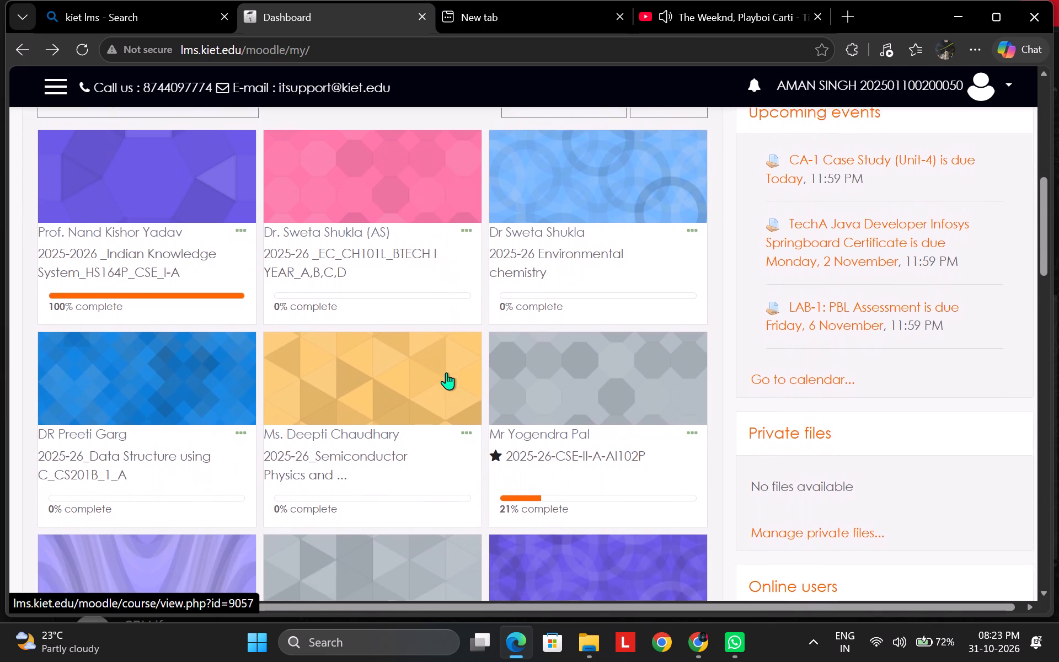
scroll(446, 372, down, 3)
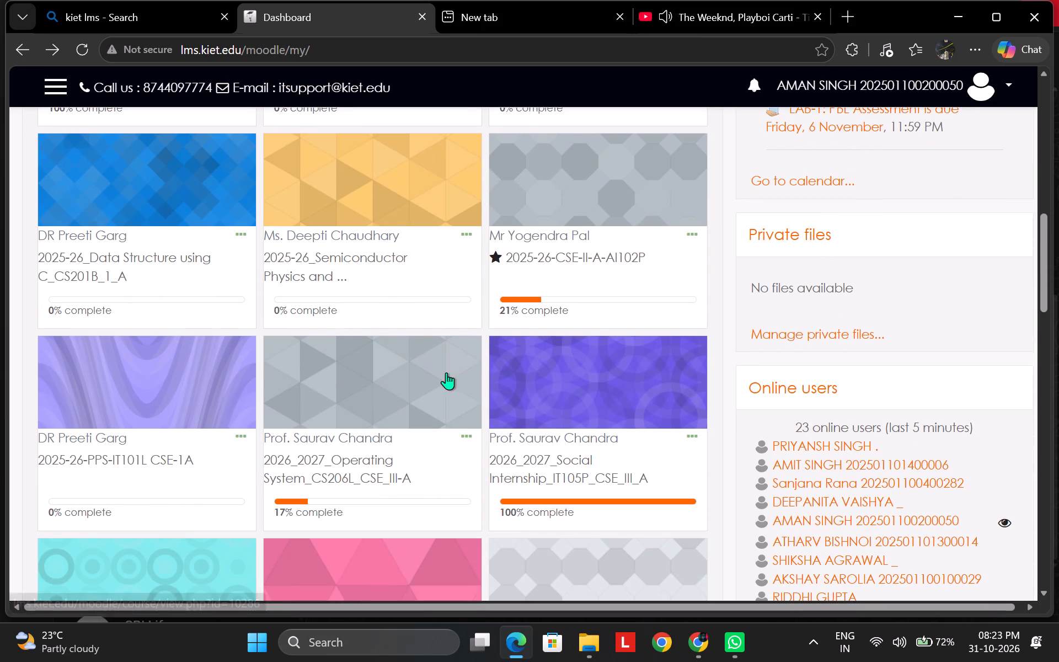
click(366, 479)
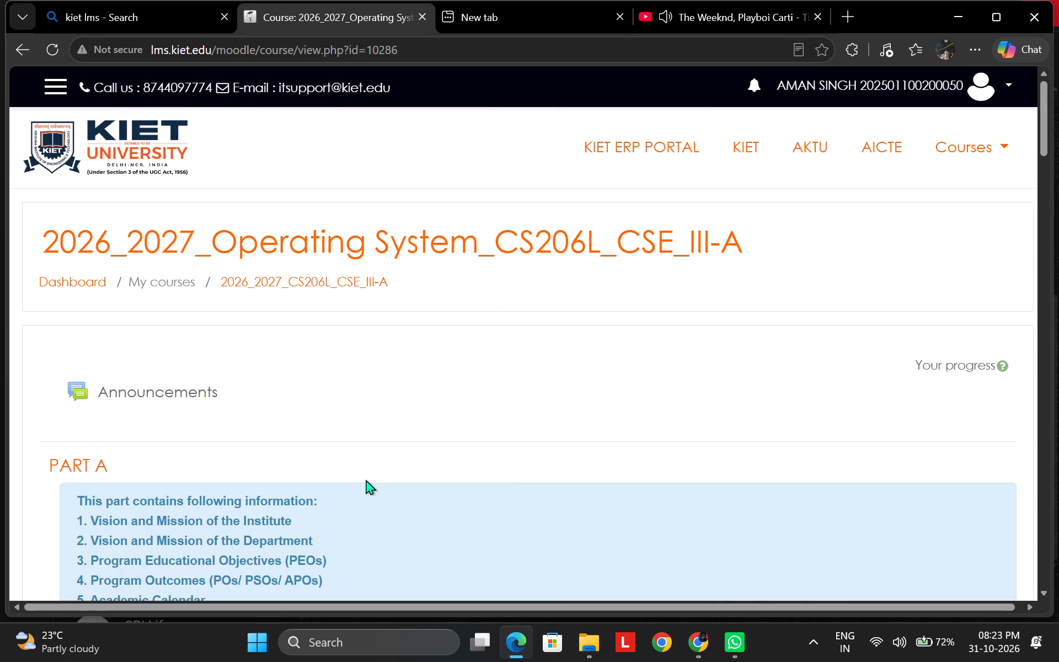
Look through the Operating System course contents and open the MOOC Certificates assignment in Part B.
scroll(366, 479, down, 4)
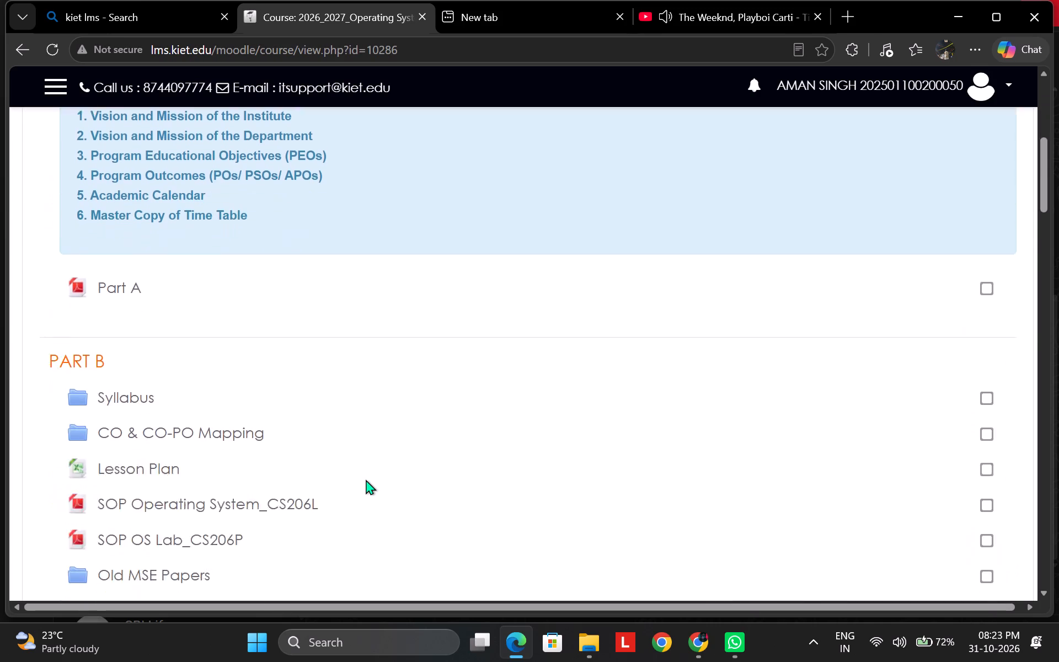
scroll(366, 479, down, 7)
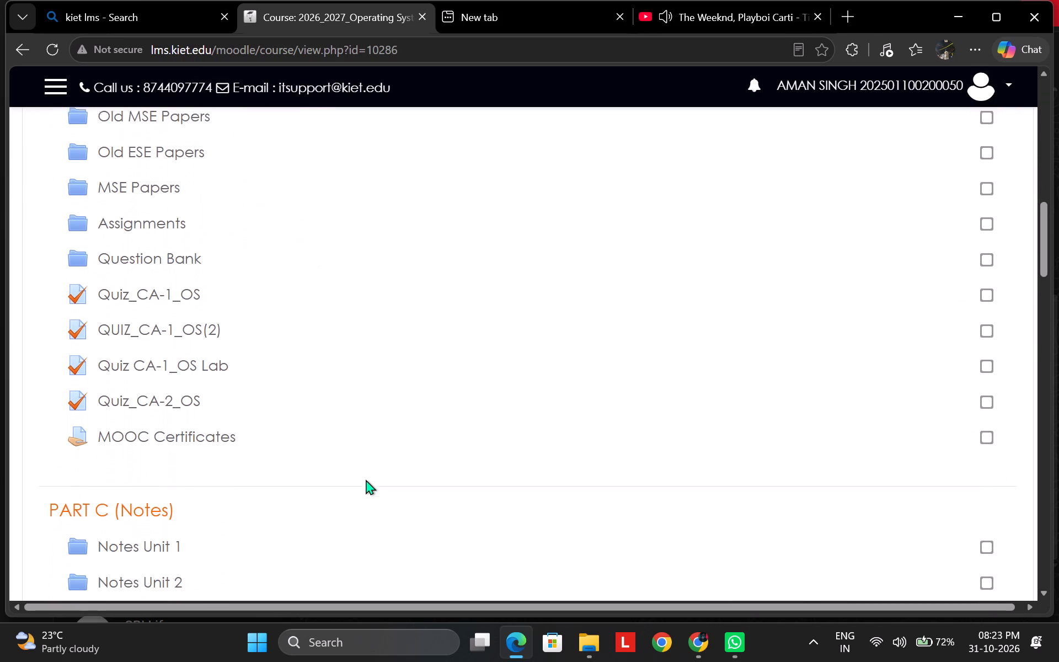
scroll(366, 479, down, 1)
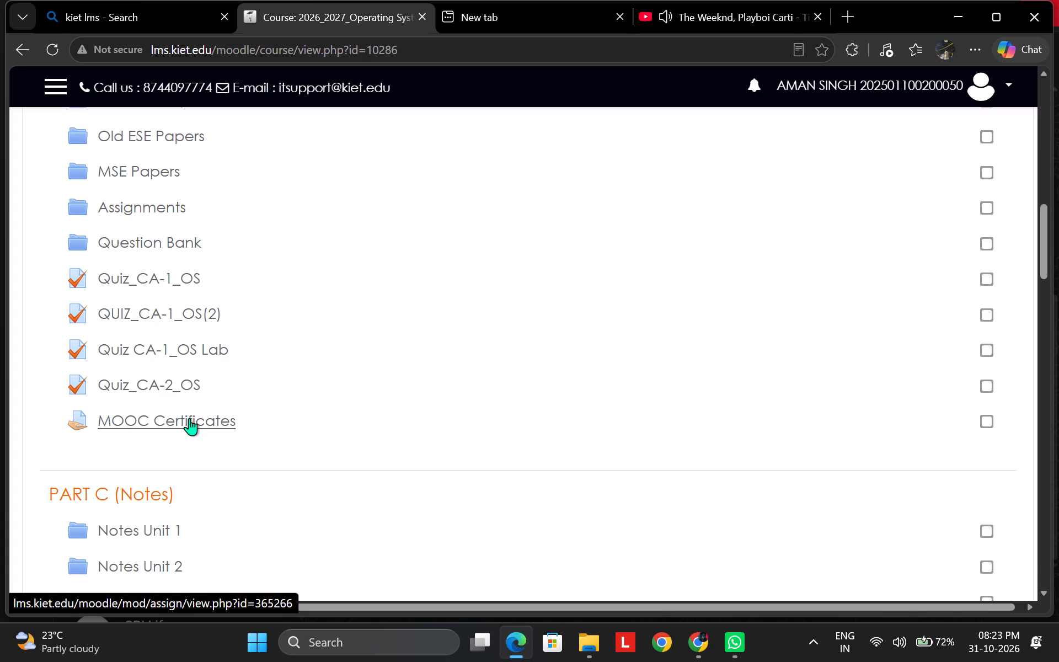
scroll(189, 418, down, 11)
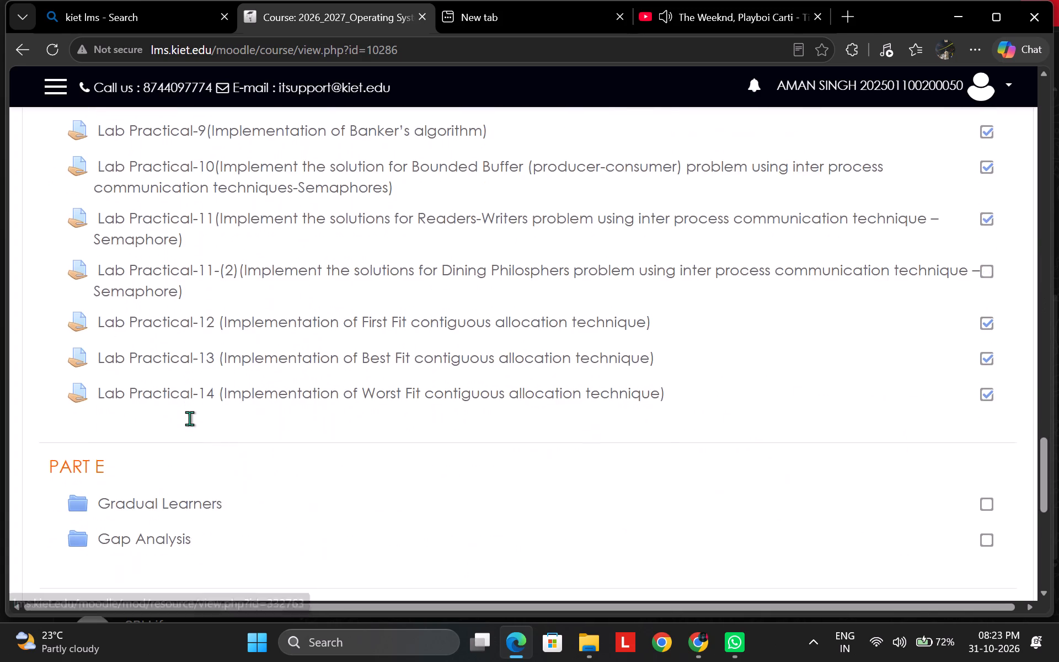
scroll(189, 418, up, 1)
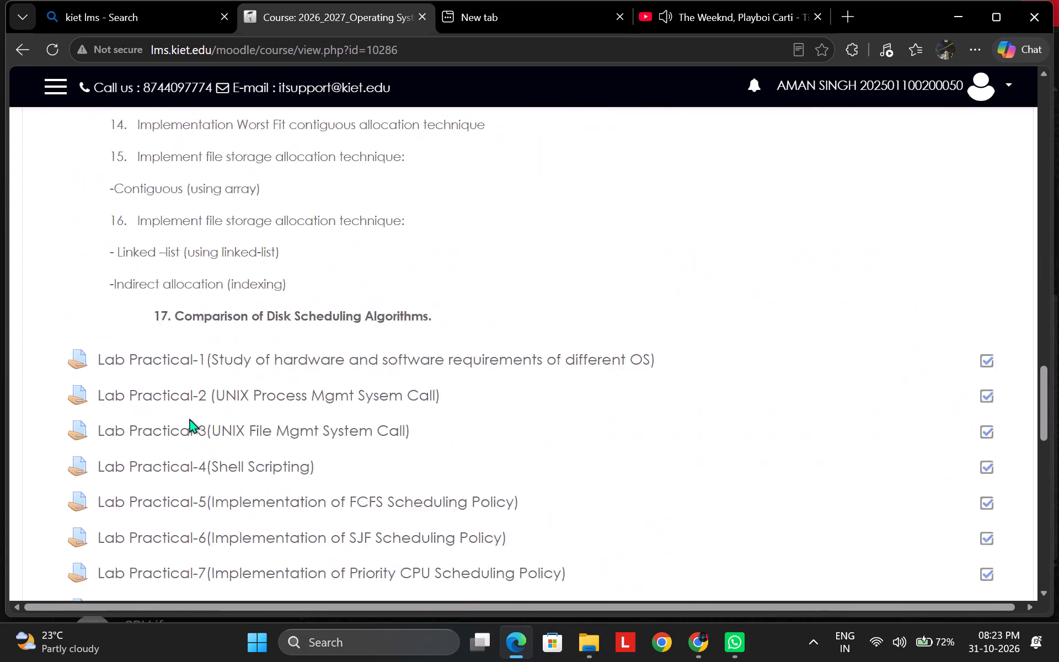
scroll(189, 418, up, 2)
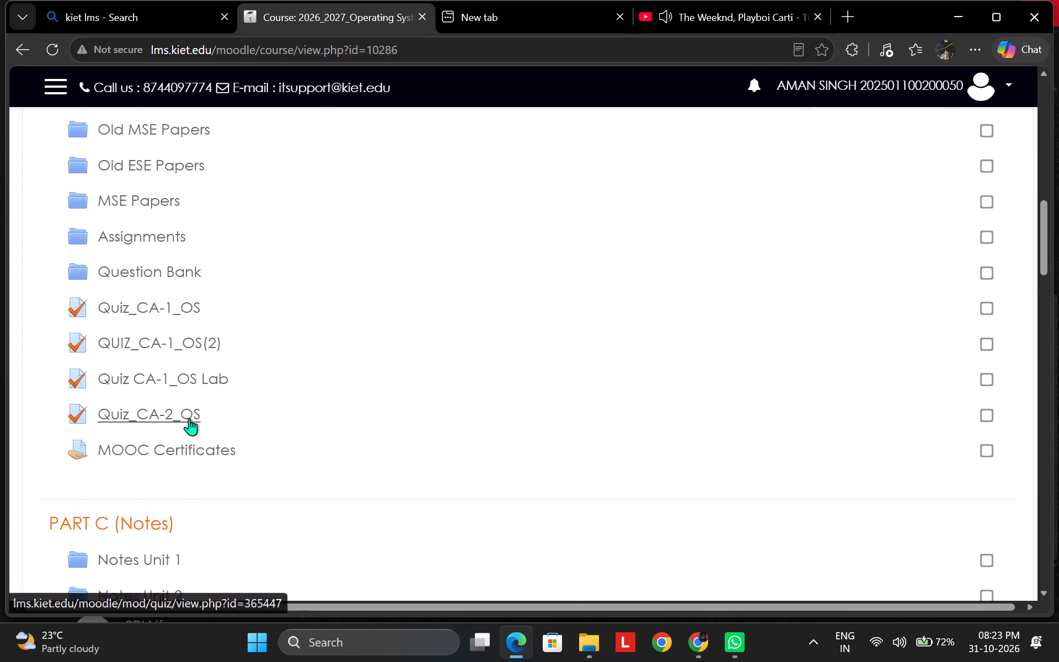
click(189, 455)
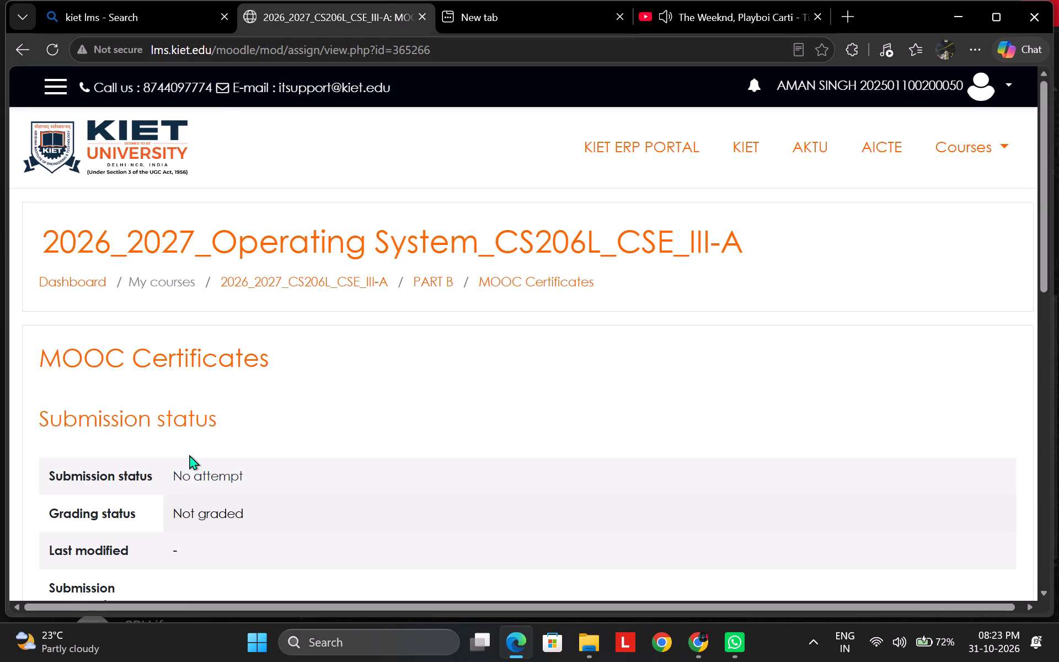
Start a new submission for MOOC Certificates and tick the statement that the submission is your own work.
scroll(189, 455, down, 3)
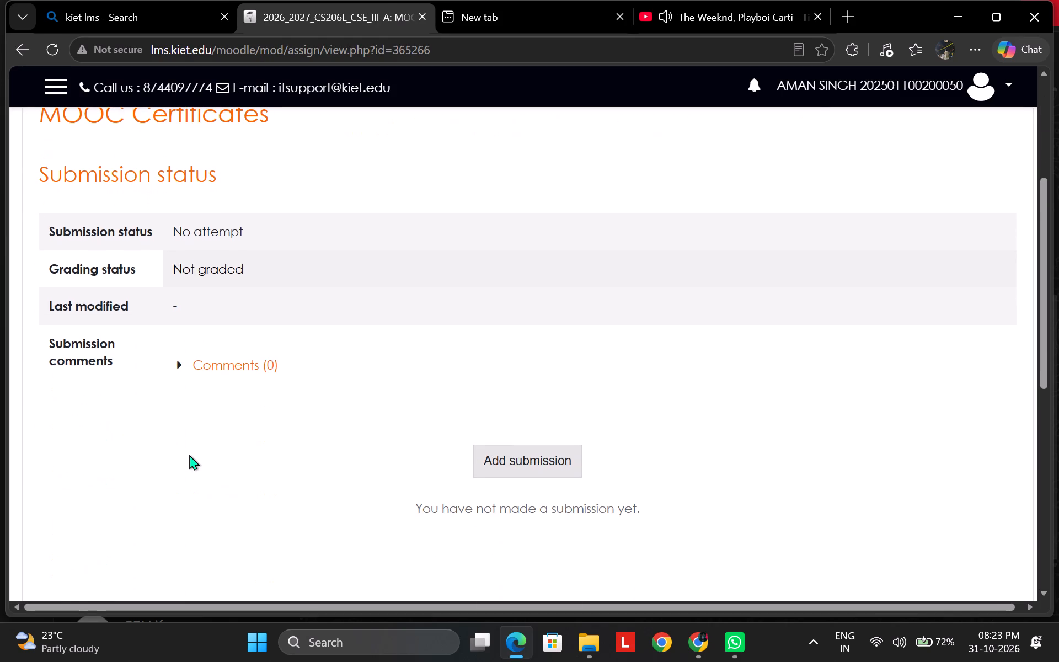
click(544, 459)
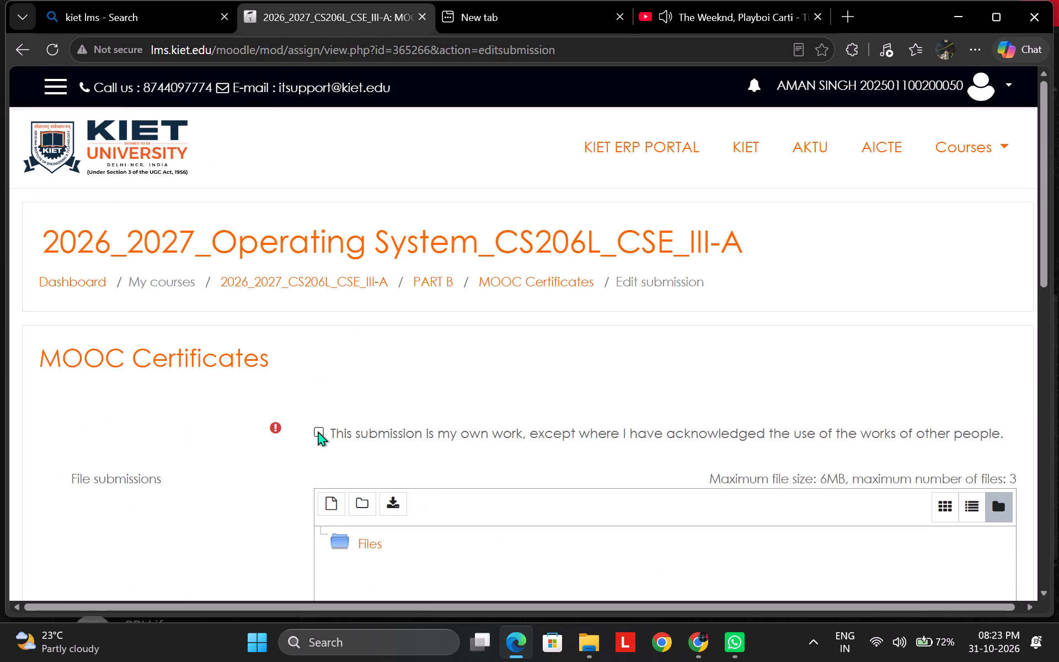
click(318, 431)
click(592, 650)
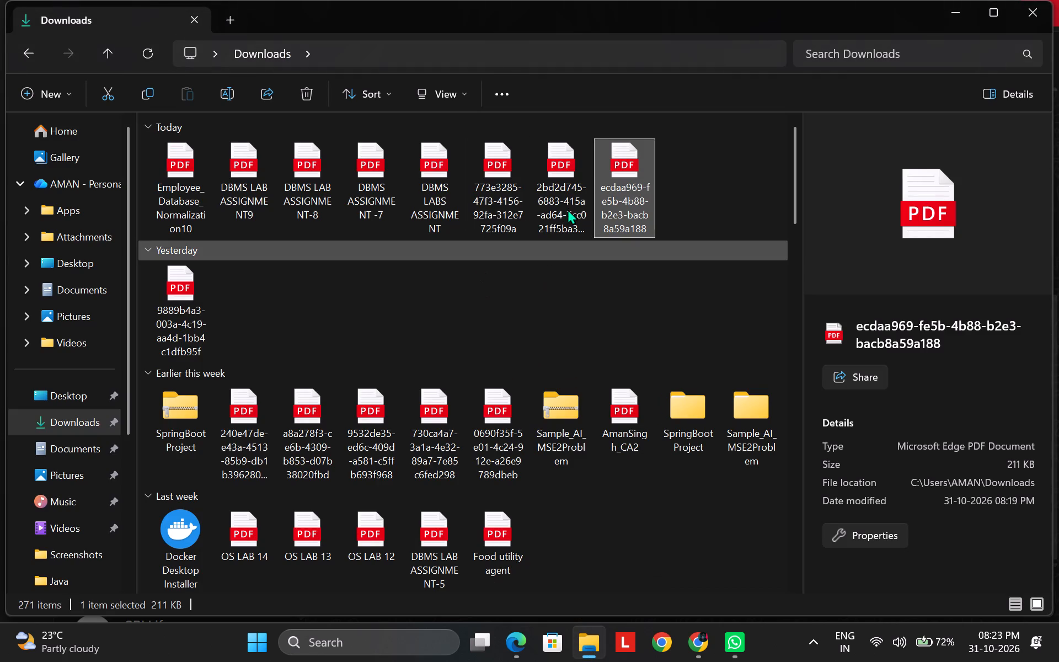
drag(560, 164, 554, 417)
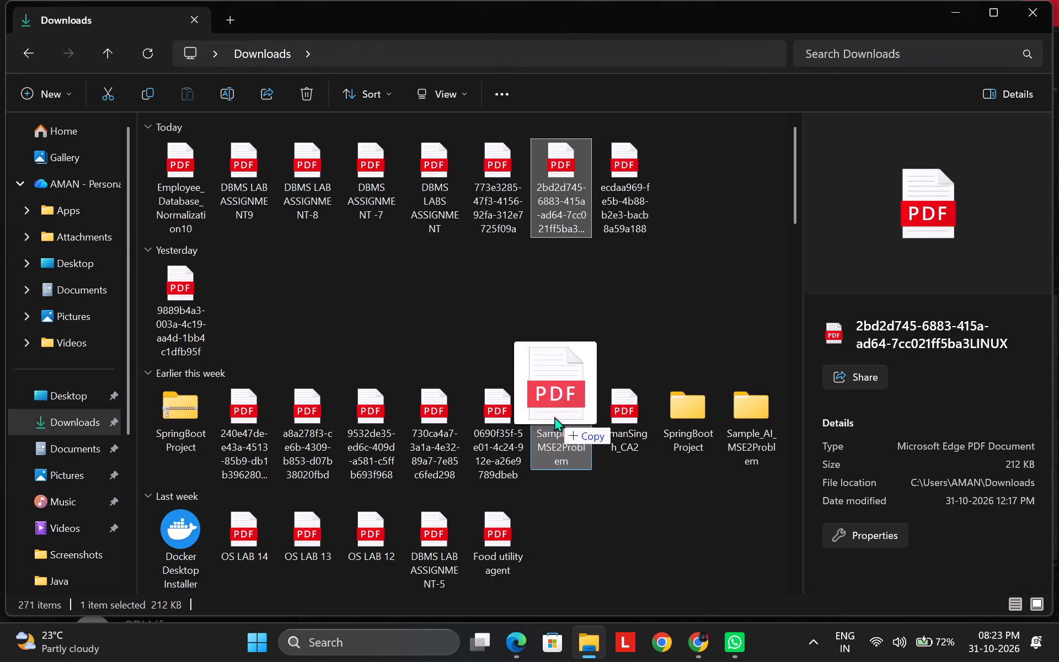
drag(554, 417, 528, 532)
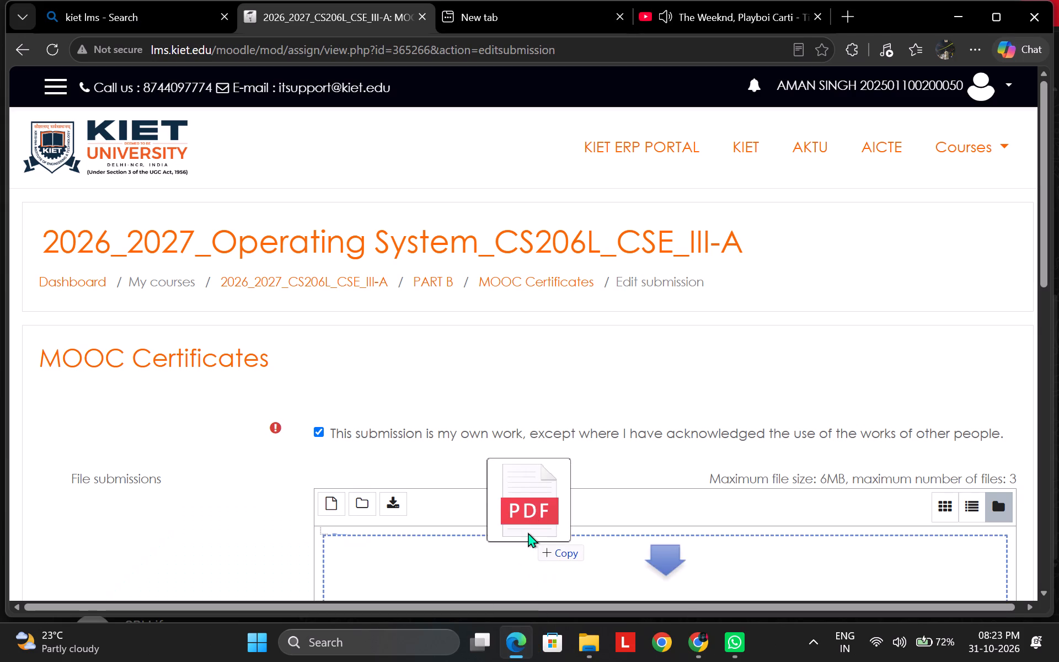
drag(528, 532, 543, 575)
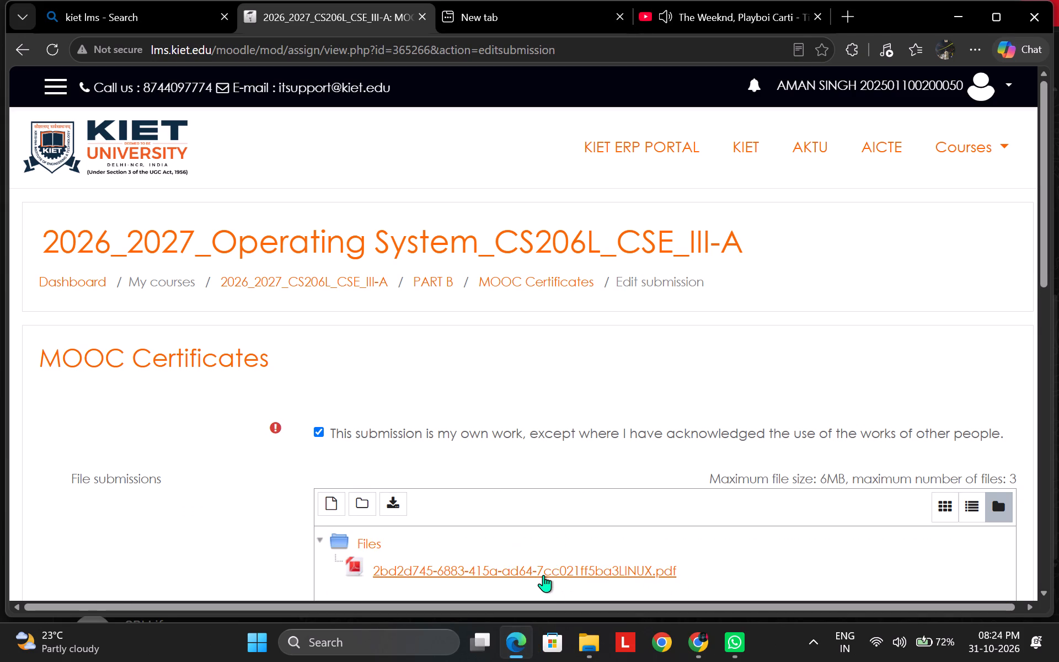
Check the added PDF's file details, close them unchanged, and save the MOOC Certificates submission.
scroll(543, 575, down, 3)
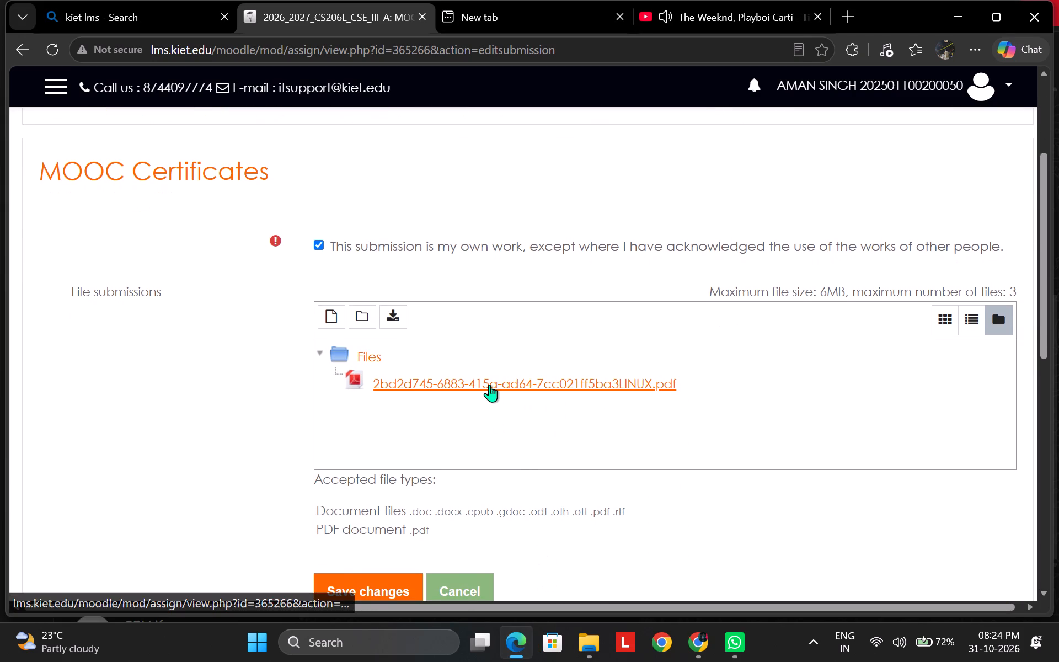
click(489, 385)
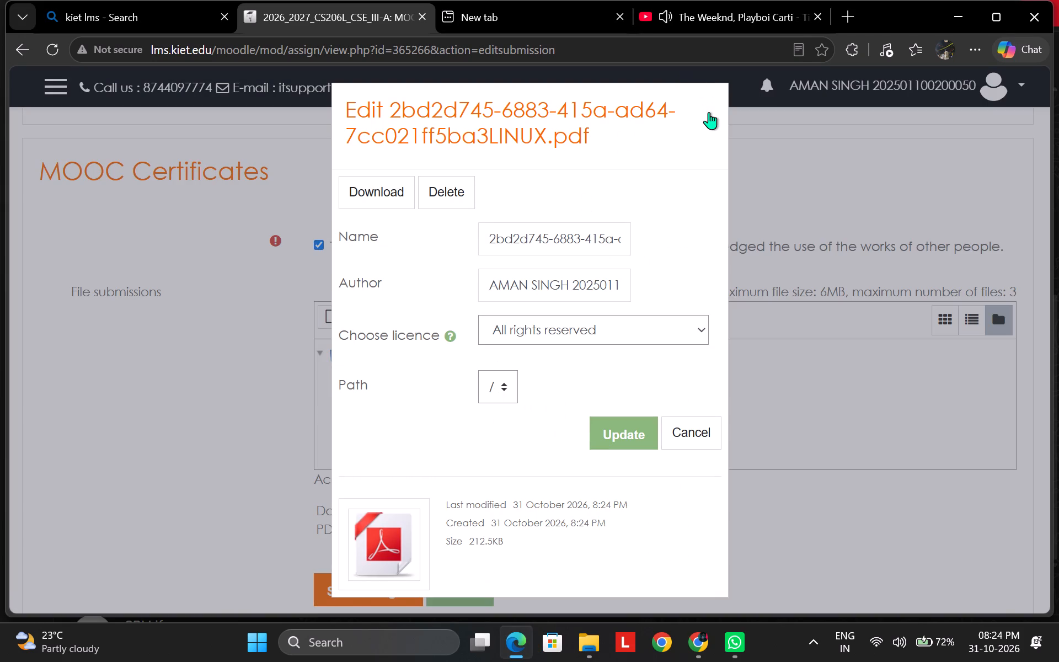
click(709, 112)
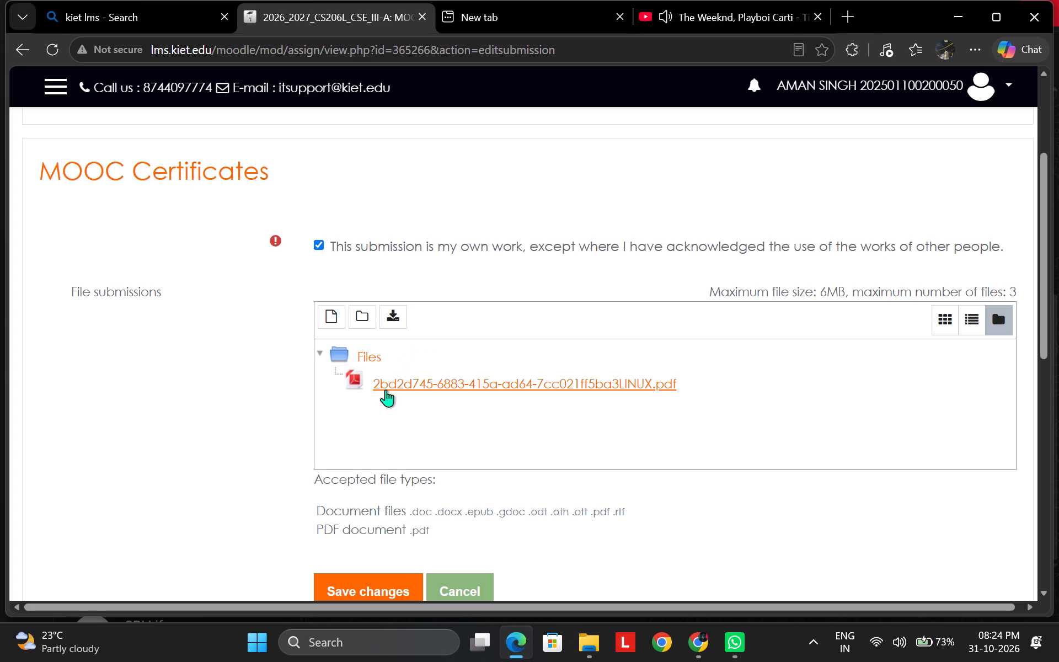
click(363, 590)
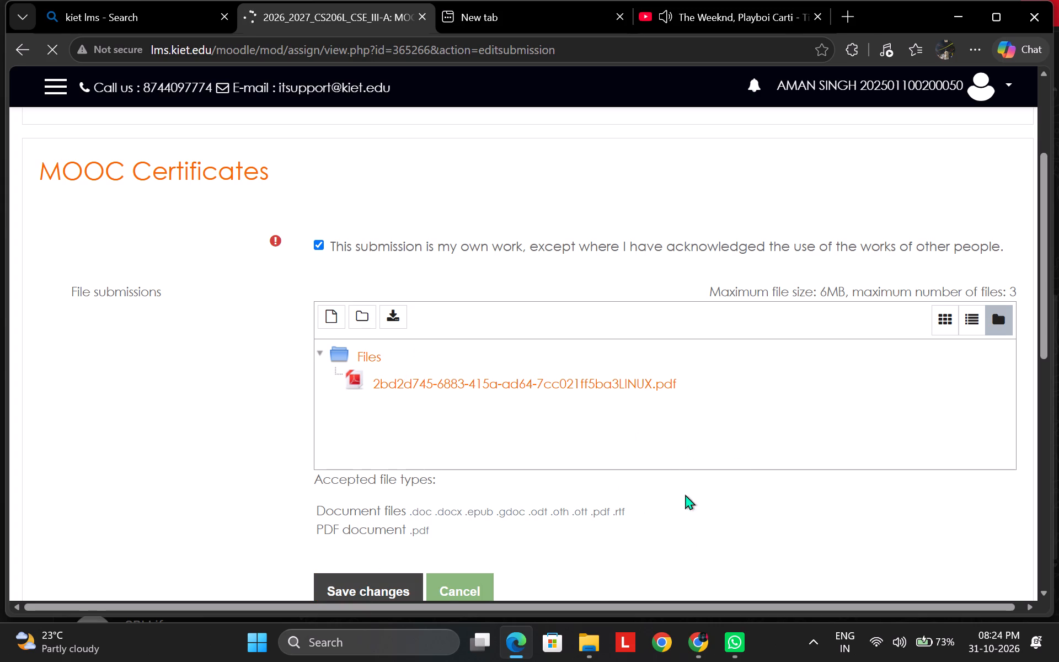
scroll(496, 348, down, 1)
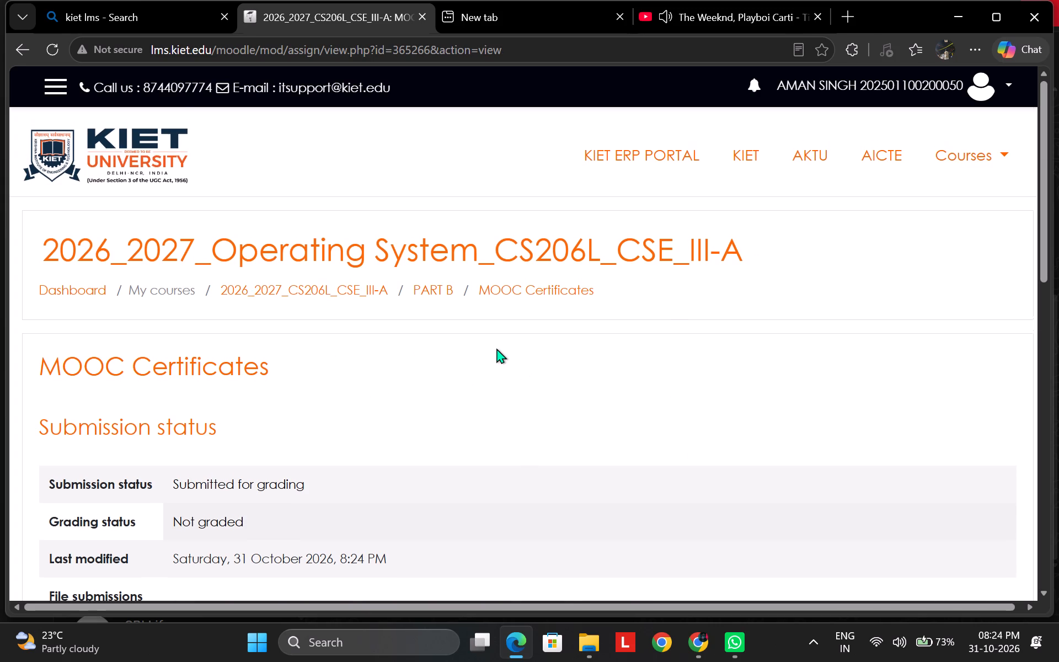
scroll(496, 348, down, 1)
scroll(496, 348, up, 3)
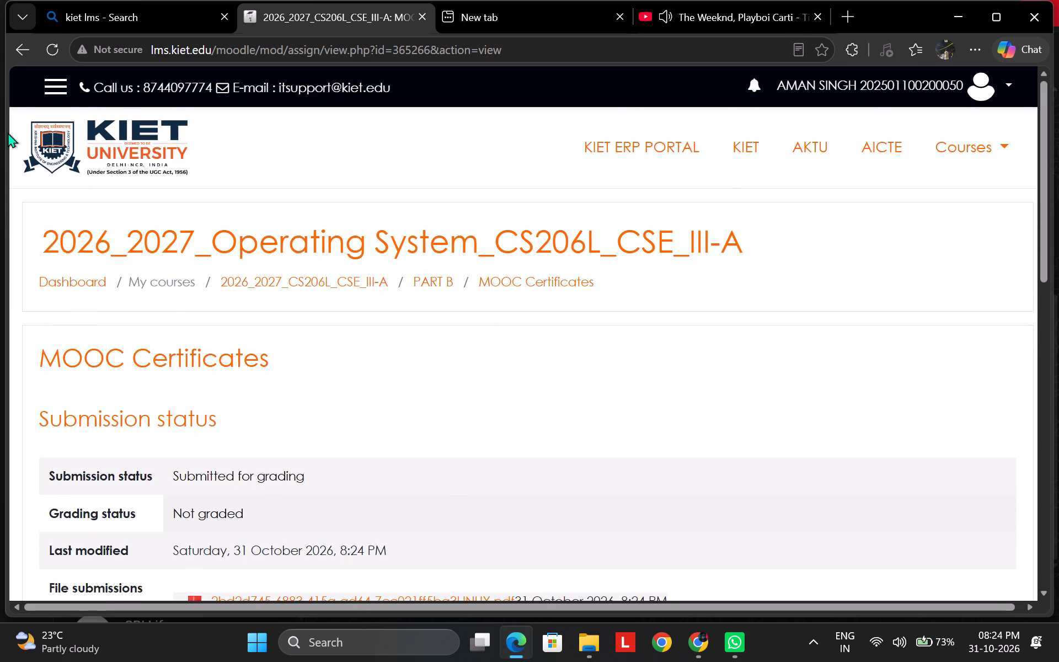
Go back to the Operating System course page and open Lab Manual OS 2026-27 in Part D (LAB).
click(25, 41)
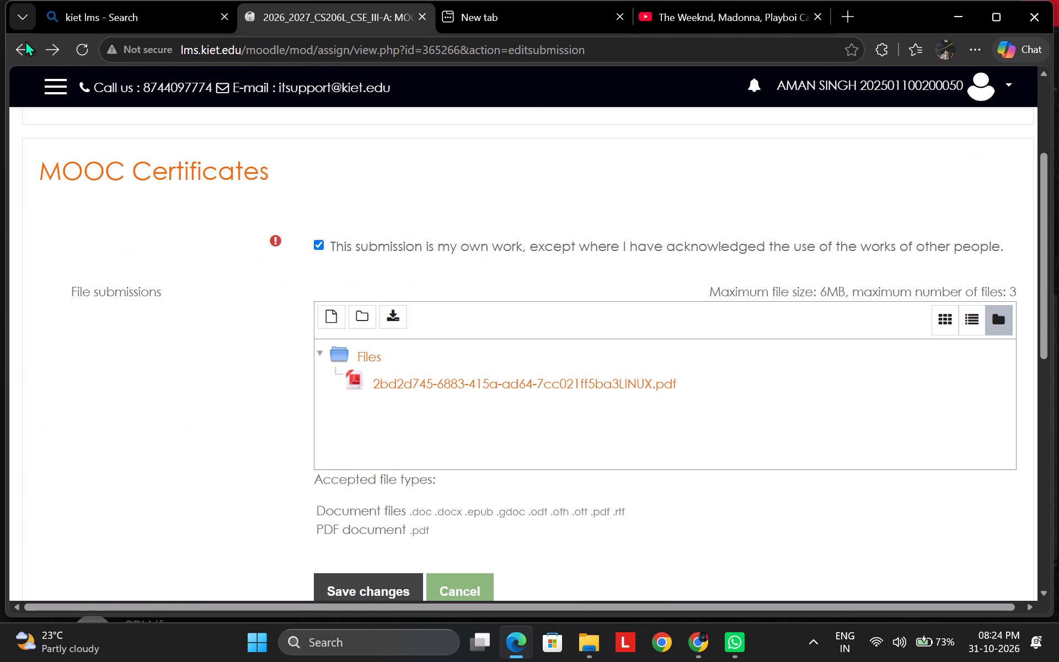
click(25, 41)
click(25, 41)
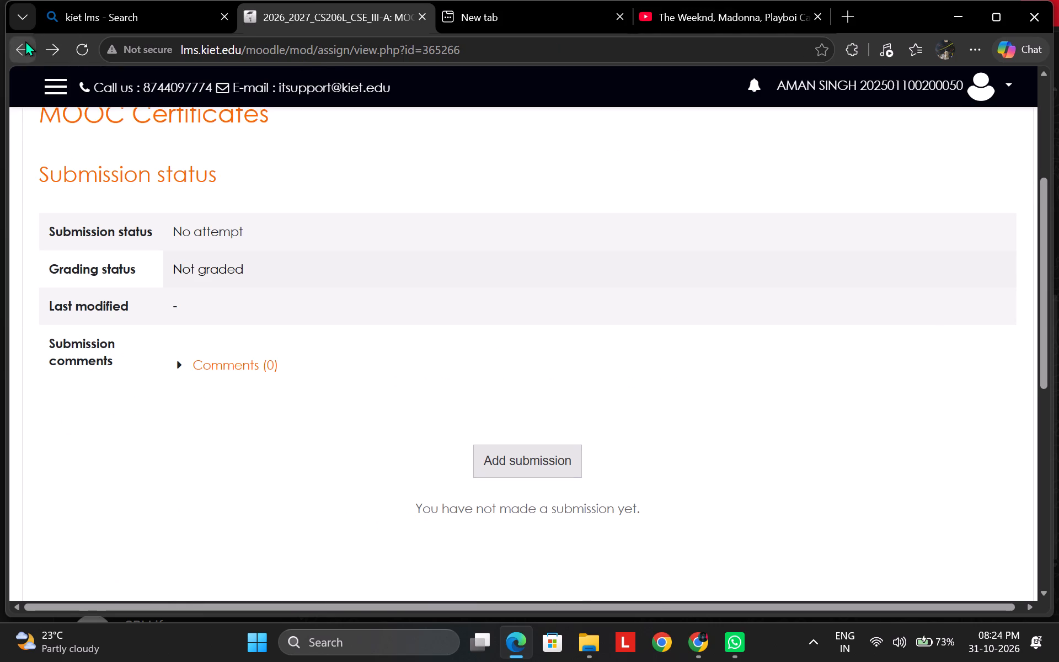
scroll(394, 292, down, 3)
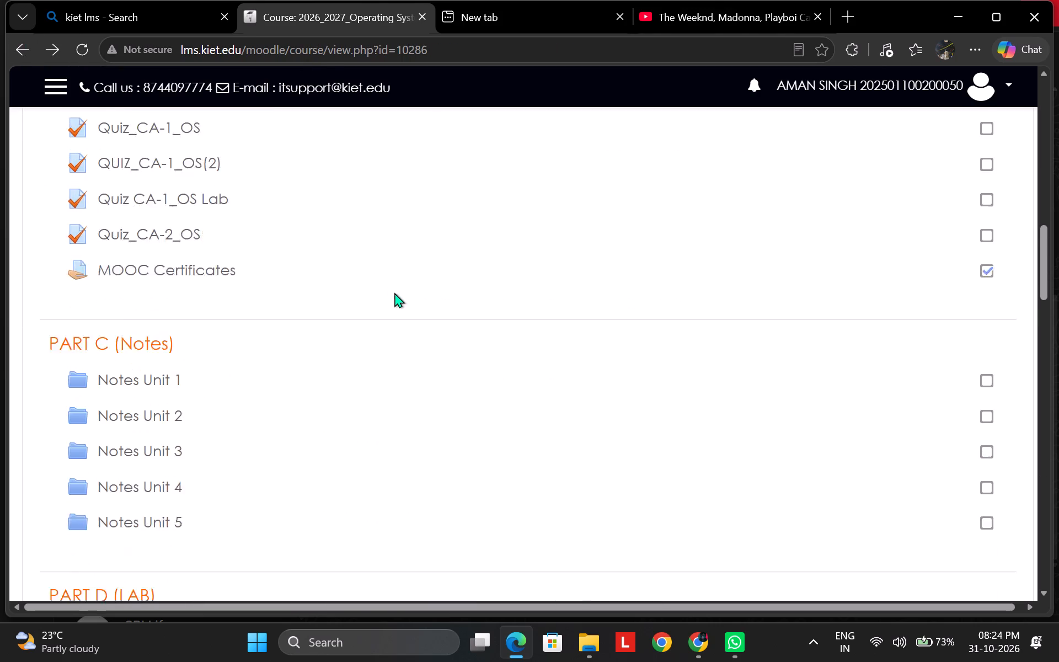
scroll(394, 292, down, 1)
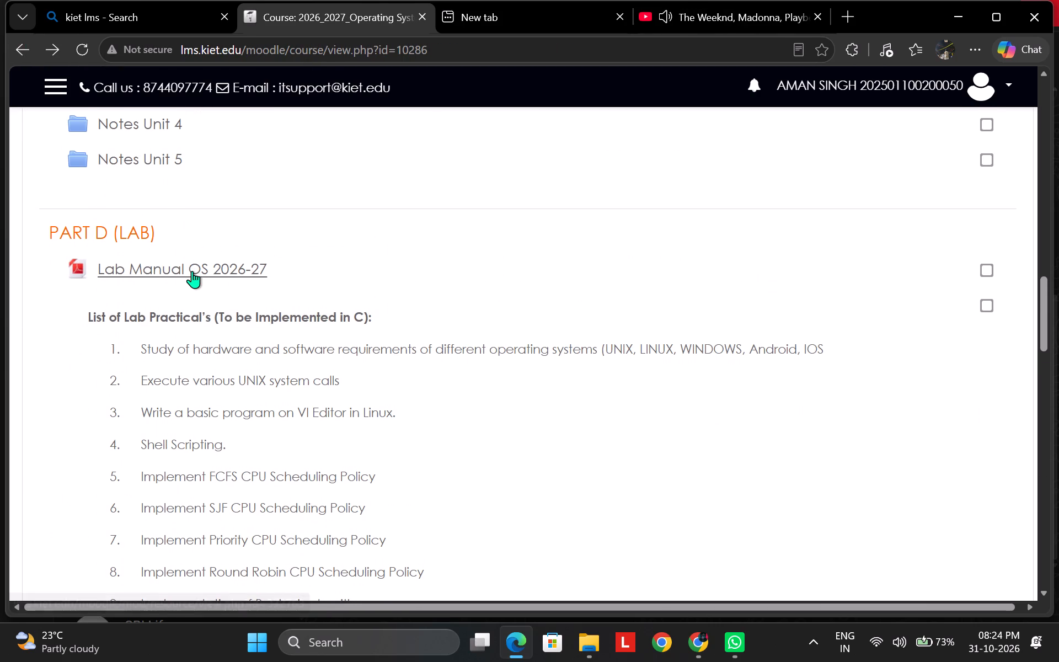
click(192, 271)
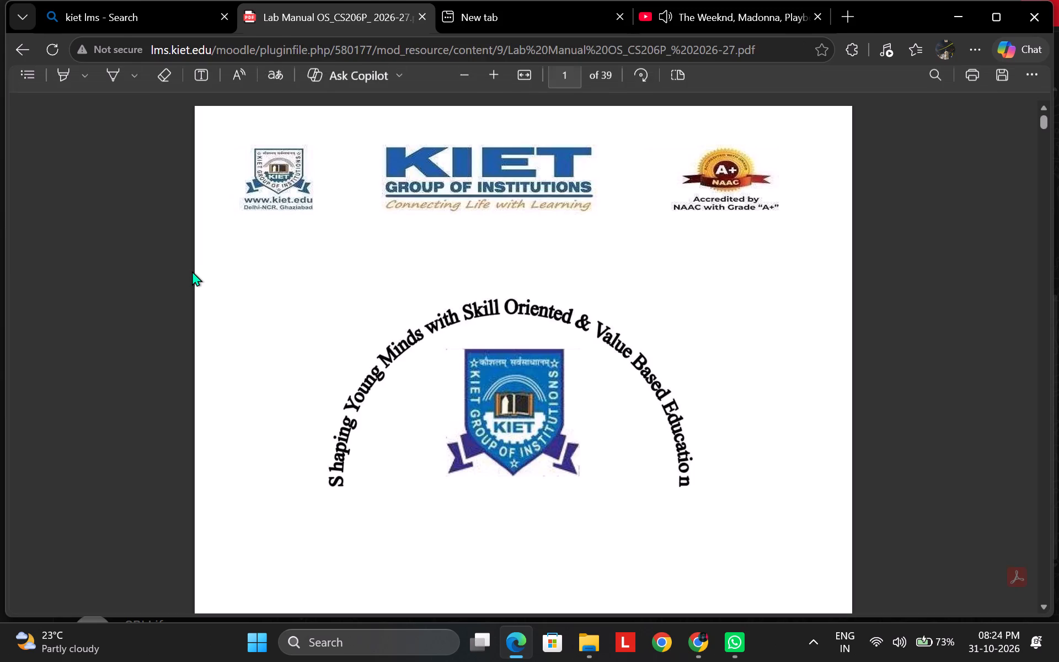
Read through the Operating System lab manual as far as Lab Practical 10 on the Bounded Buffer (producer-consumer) problem.
scroll(569, 402, down, 3)
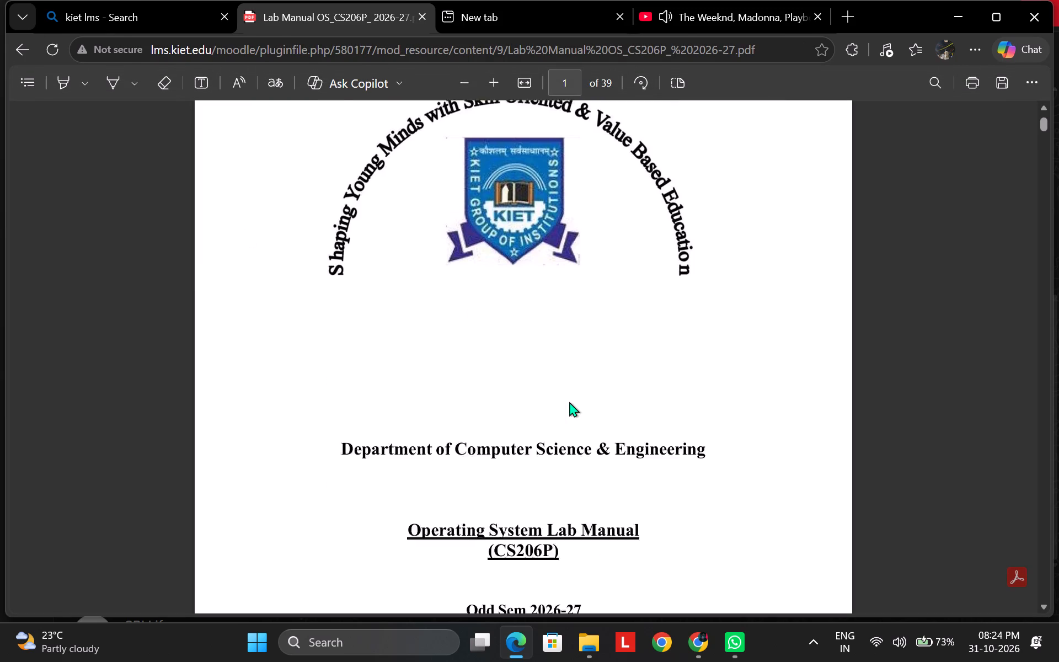
scroll(569, 402, down, 19)
scroll(569, 402, down, 15)
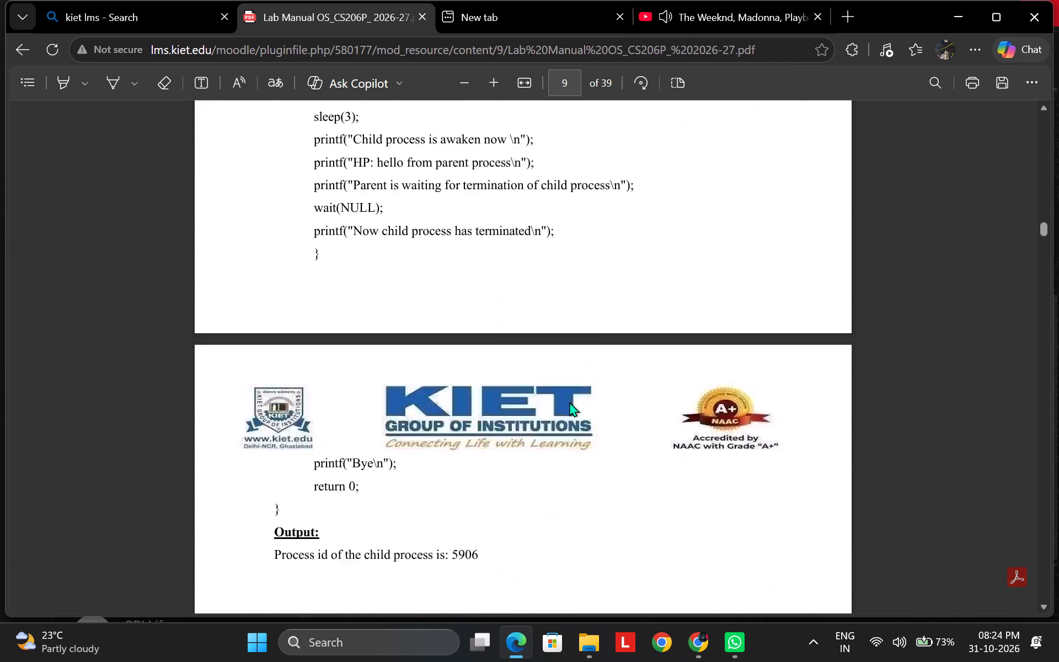
scroll(569, 402, down, 5)
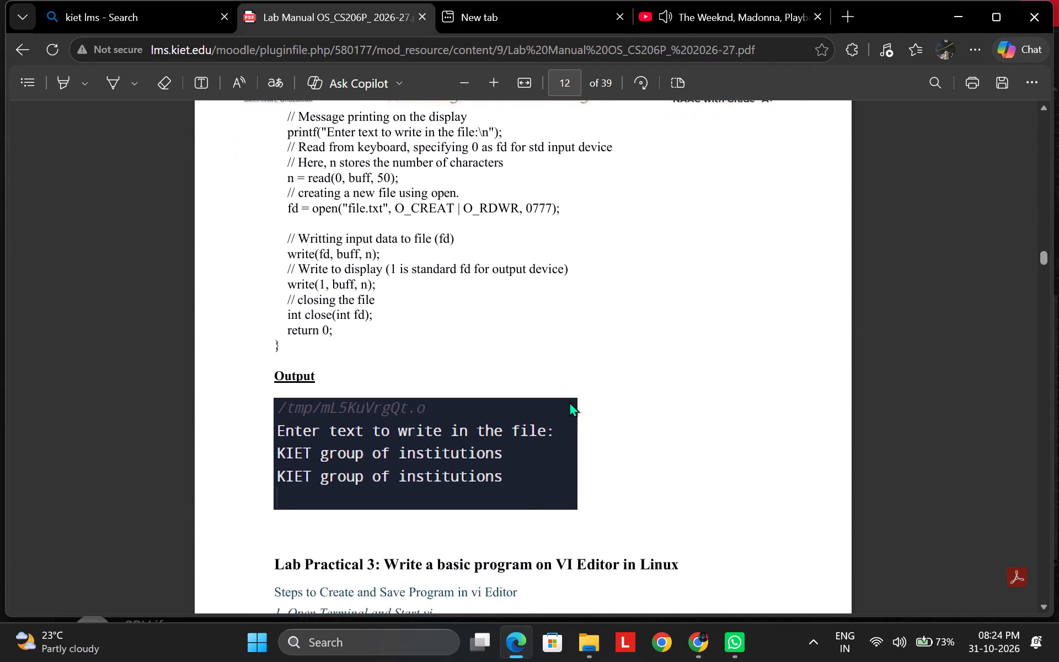
scroll(569, 402, down, 6)
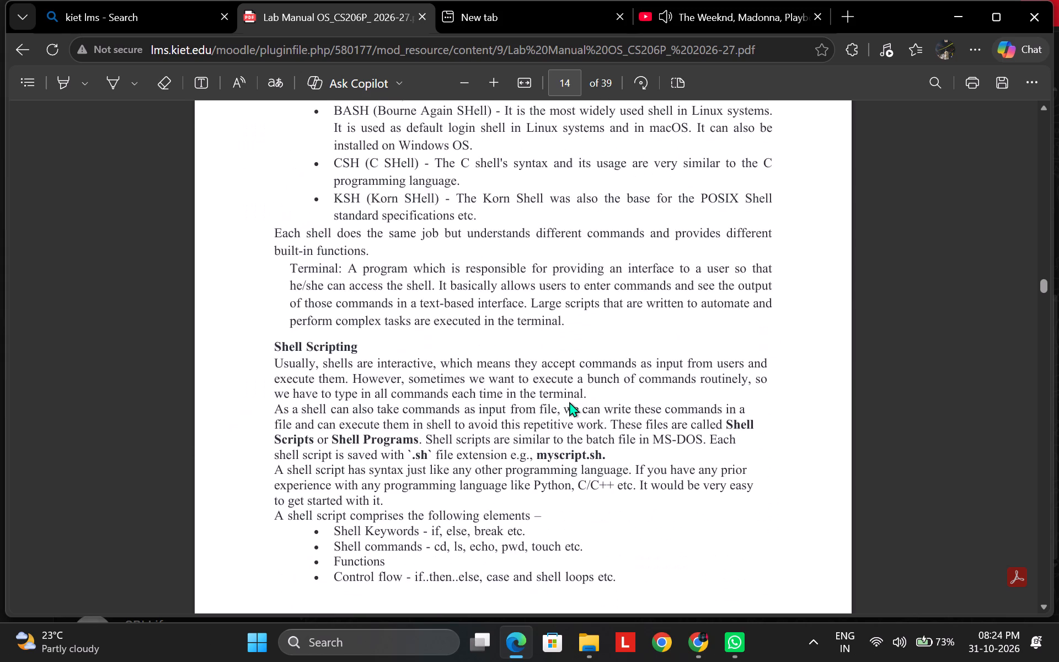
scroll(569, 402, down, 4)
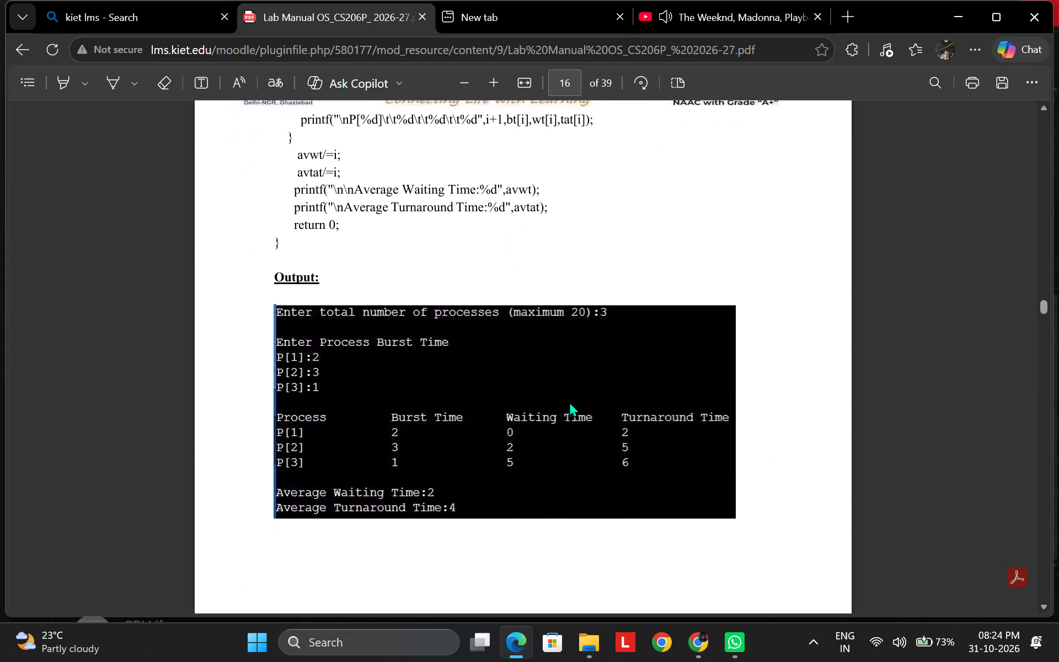
scroll(569, 402, down, 11)
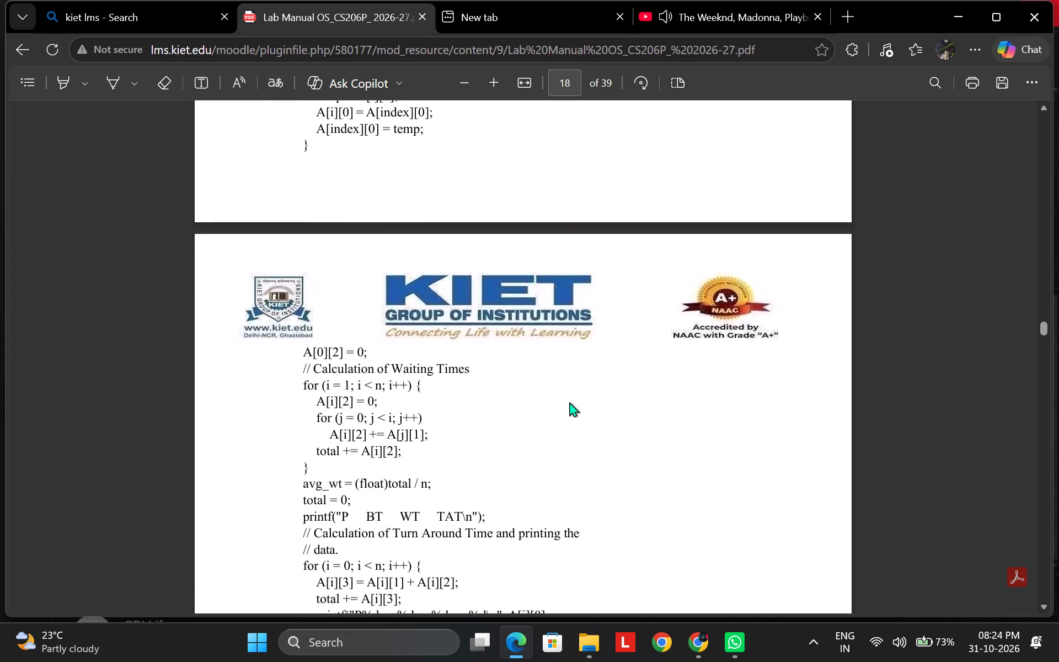
scroll(569, 402, down, 4)
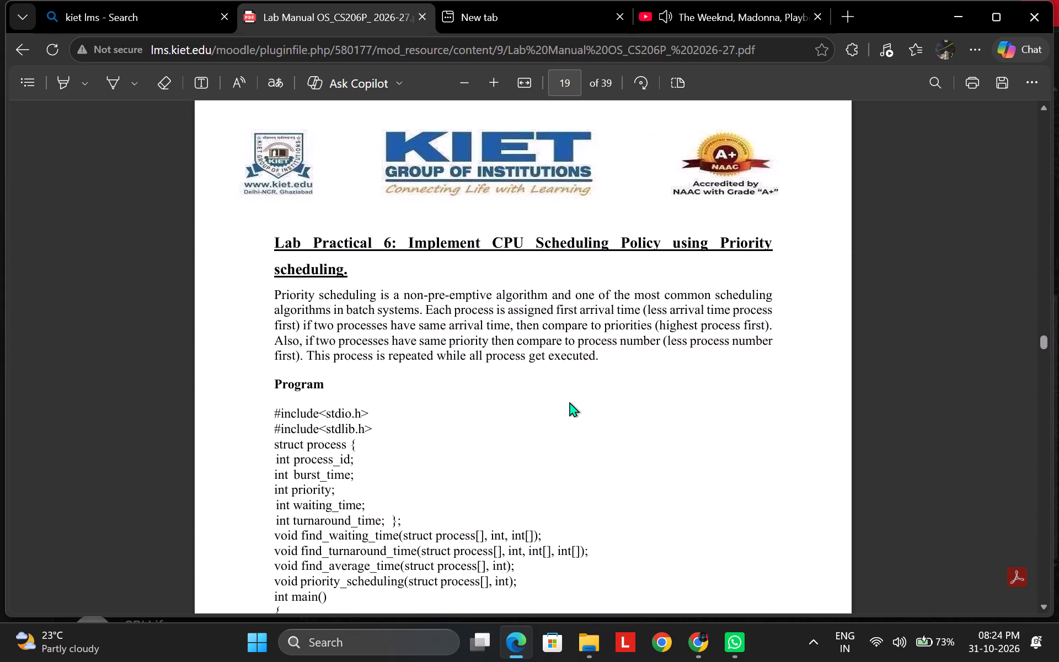
scroll(569, 402, down, 7)
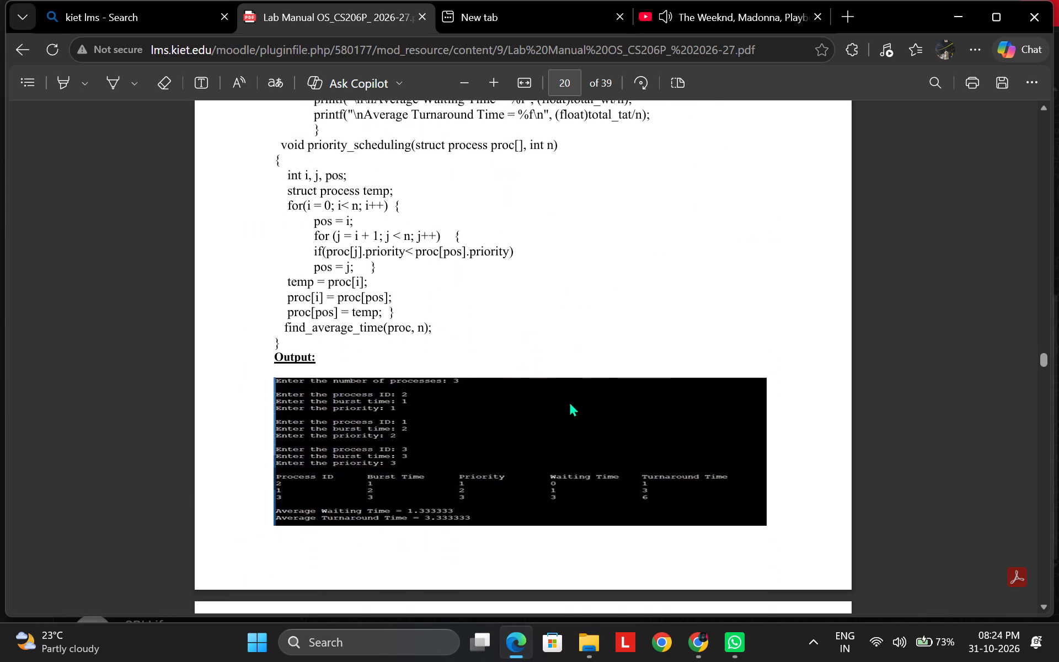
scroll(569, 402, down, 4)
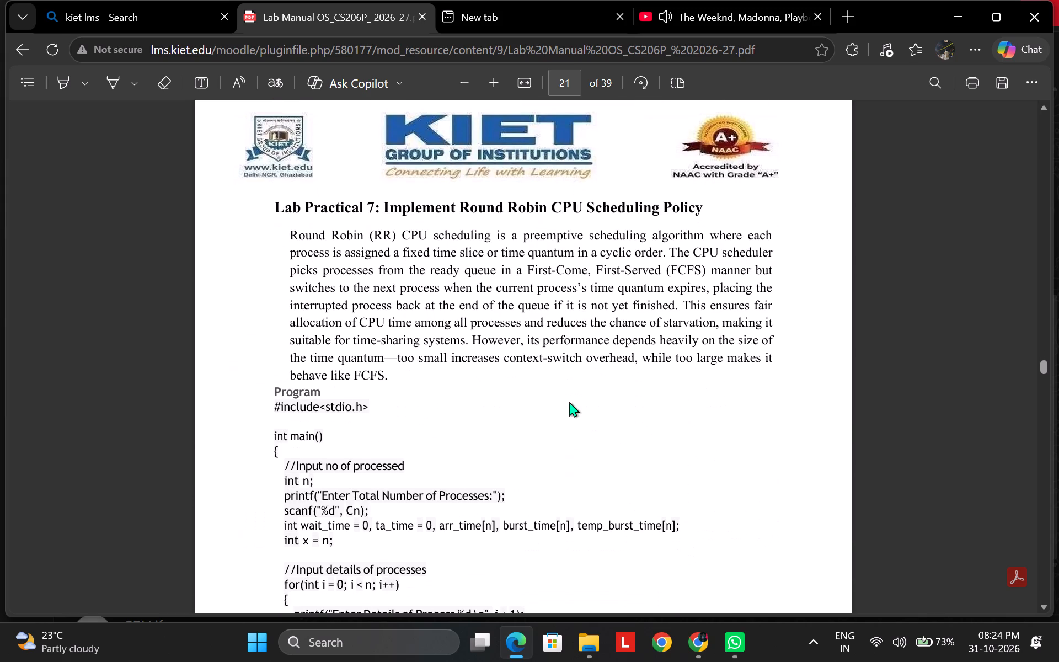
scroll(569, 402, down, 7)
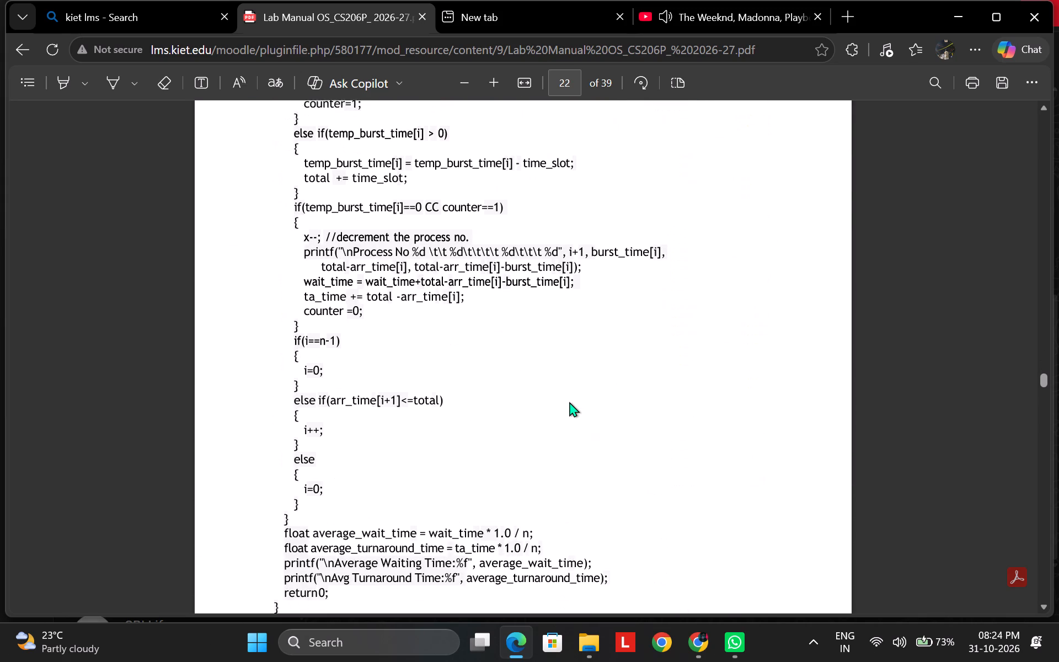
scroll(569, 402, down, 7)
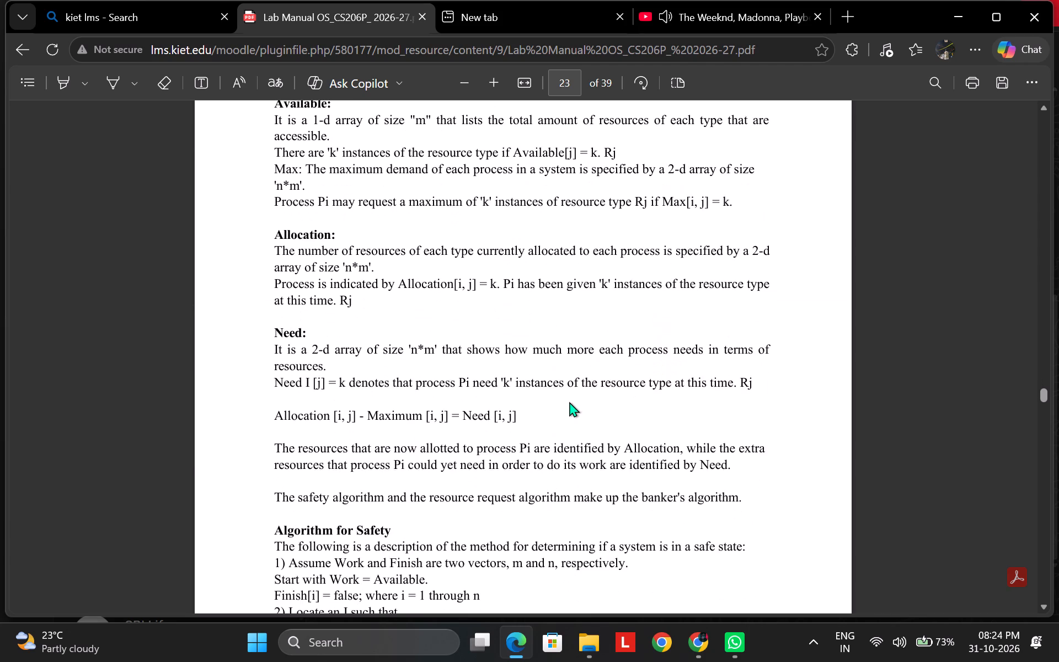
scroll(569, 402, down, 2)
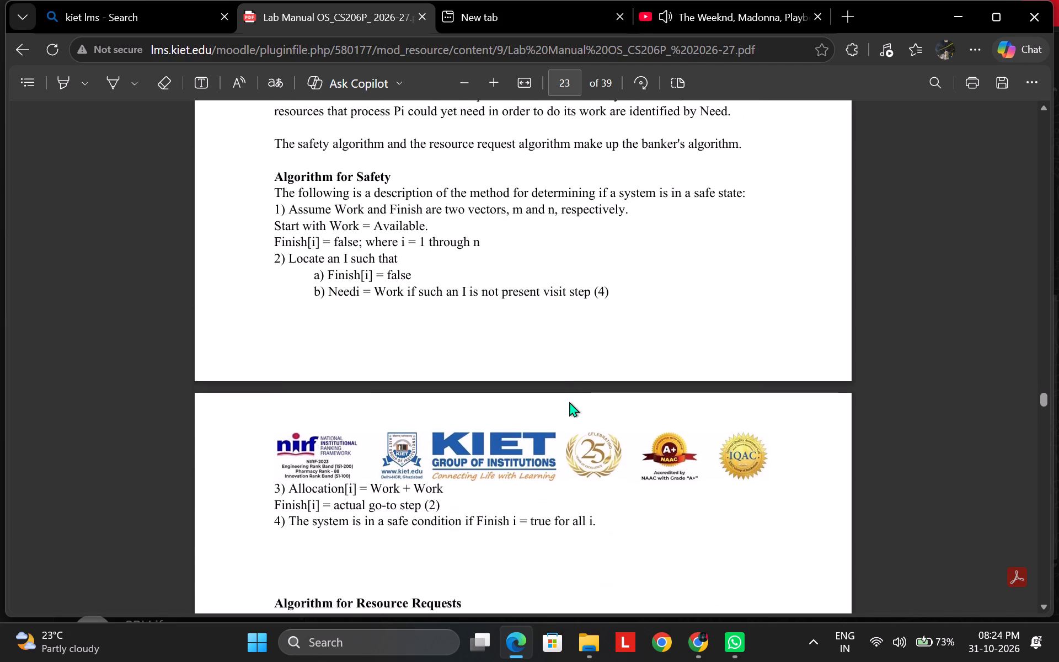
scroll(569, 402, down, 6)
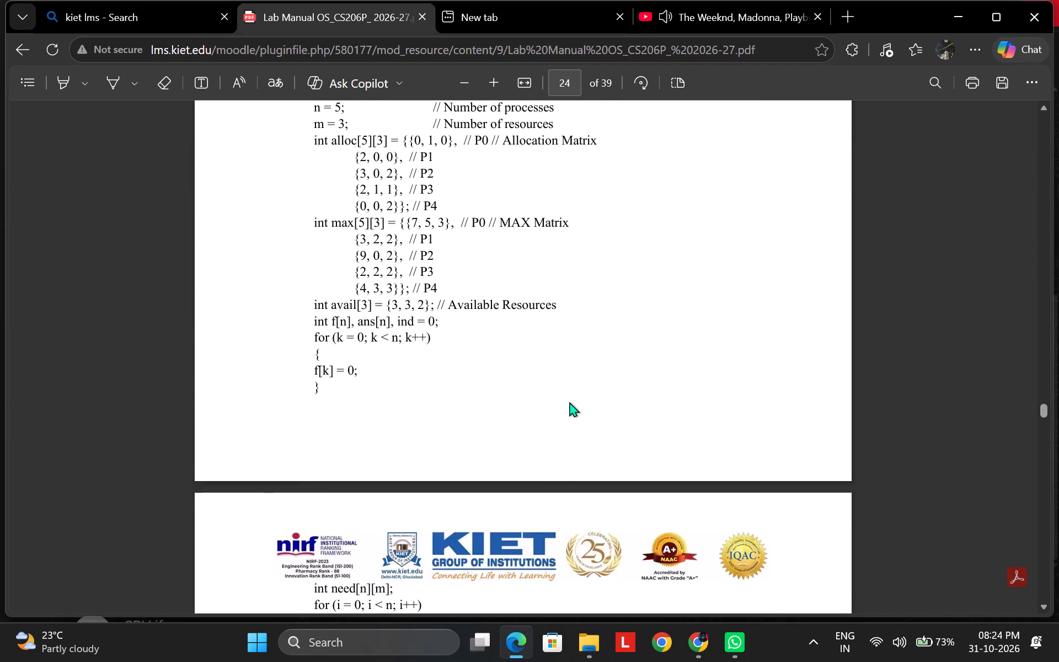
scroll(569, 402, down, 9)
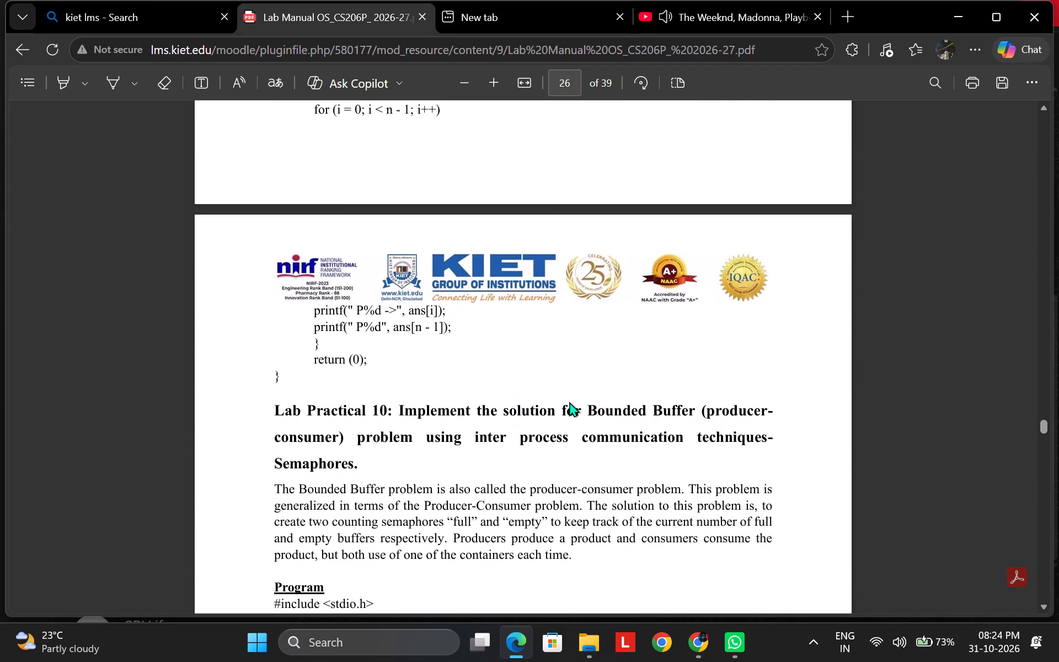
scroll(569, 402, down, 1)
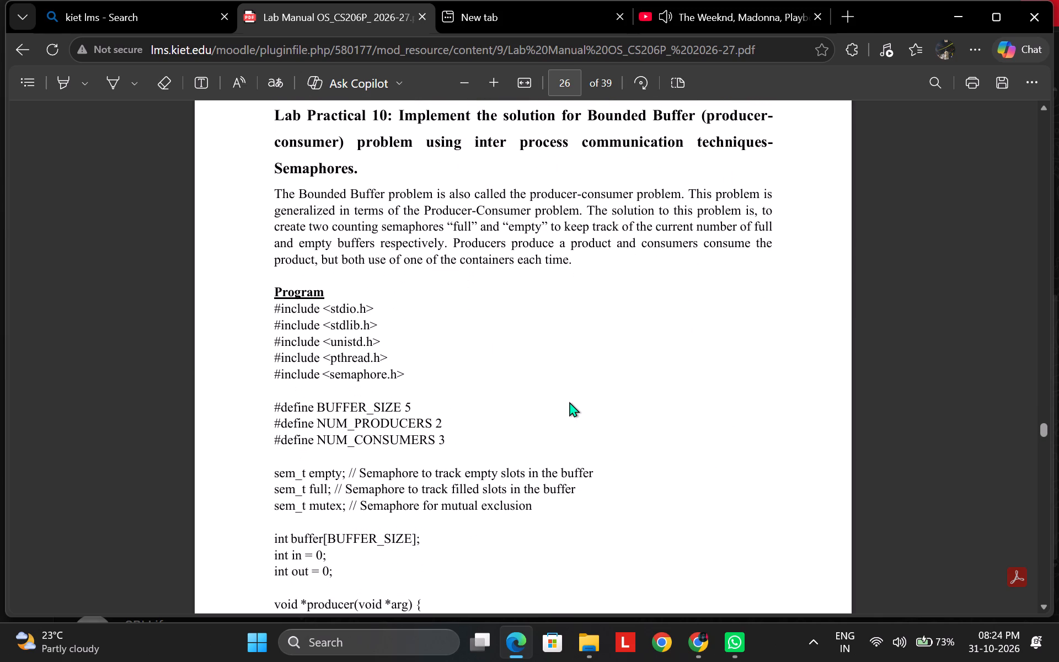
scroll(569, 402, down, 1)
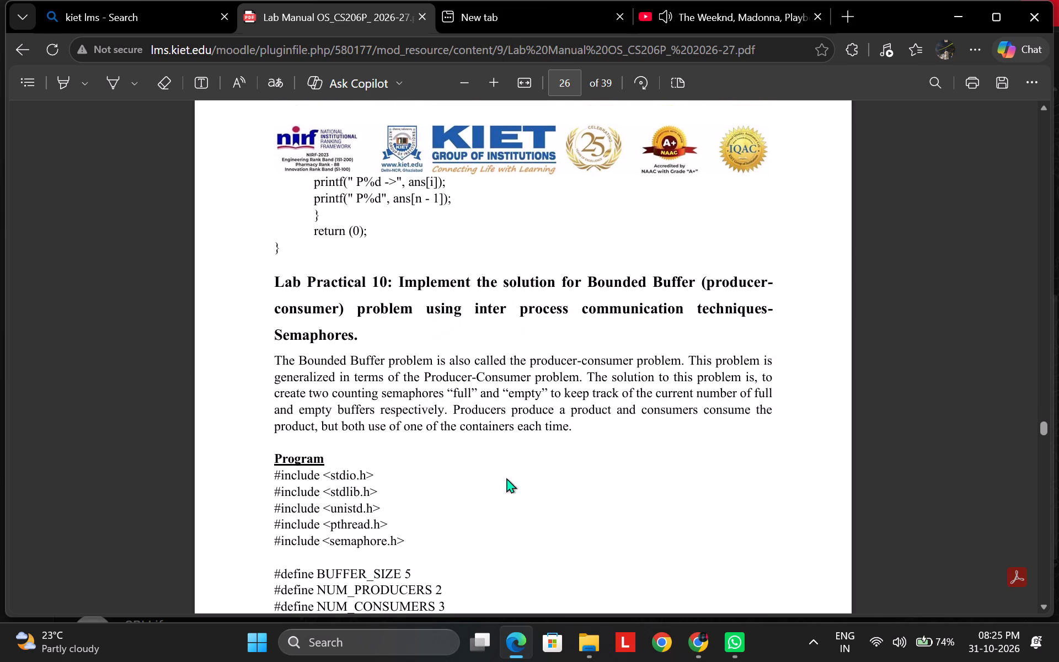
scroll(443, 458, down, 4)
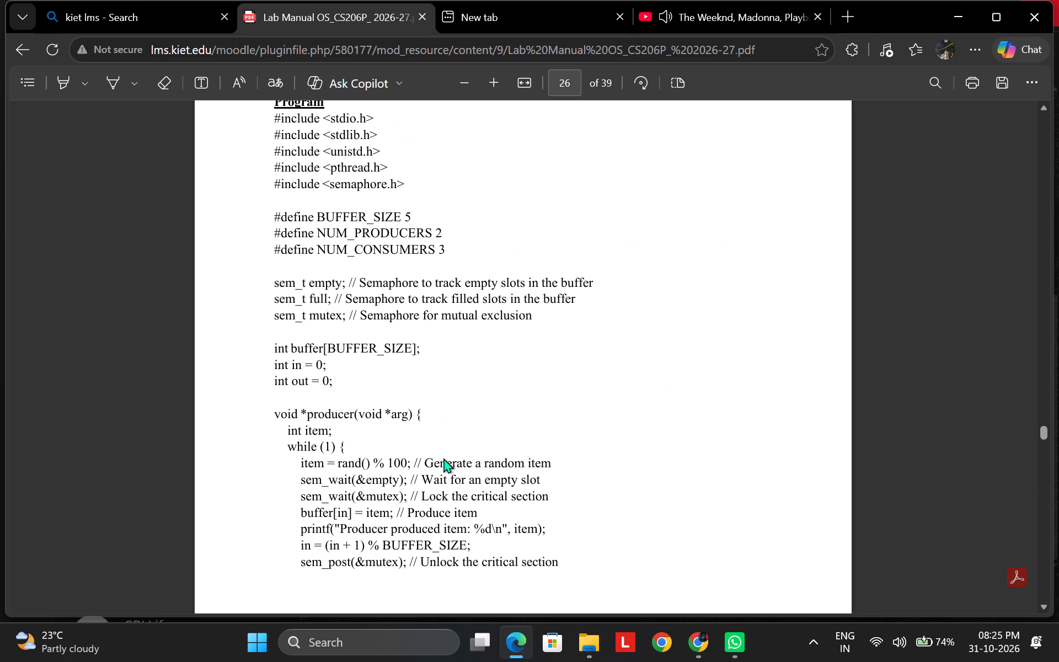
Search for and switch to Word, and create a new blank document.
click(375, 650)
text(ms)
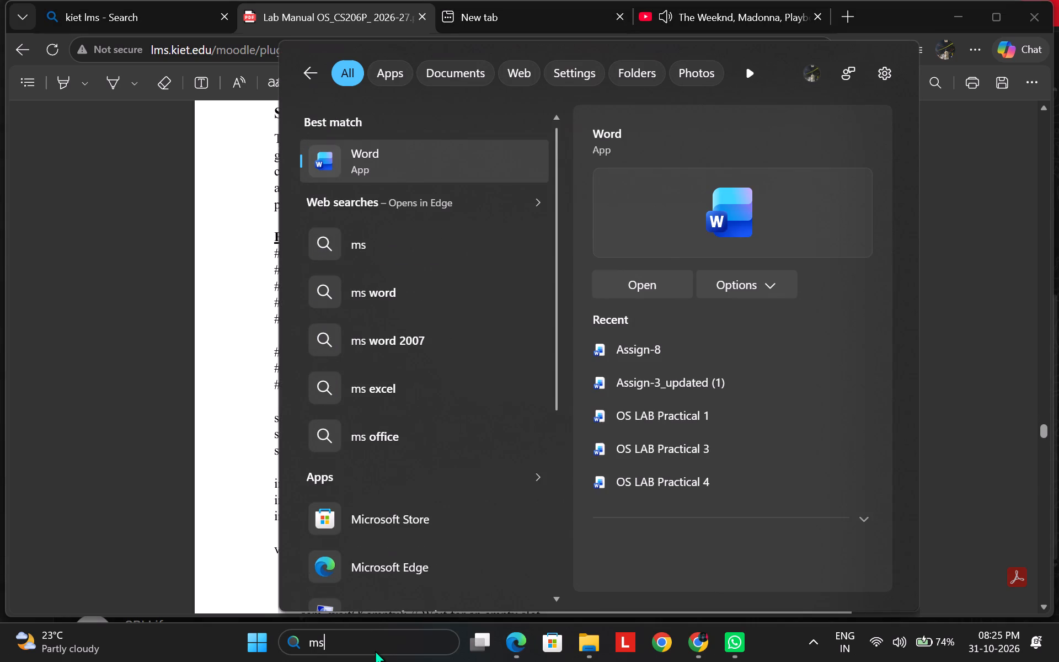
click(457, 147)
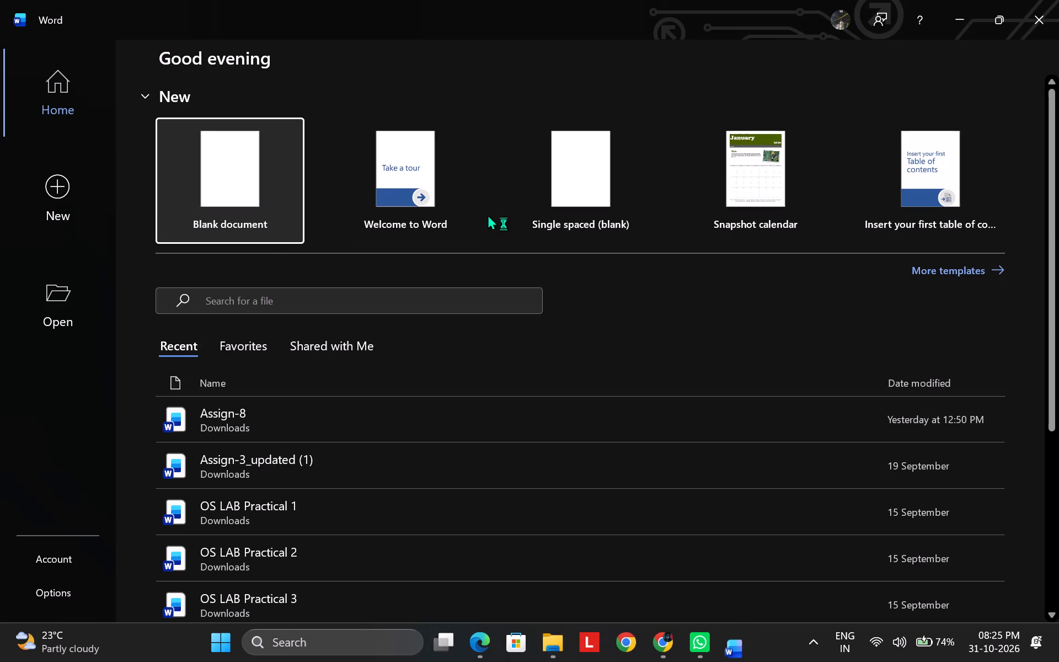
click(235, 207)
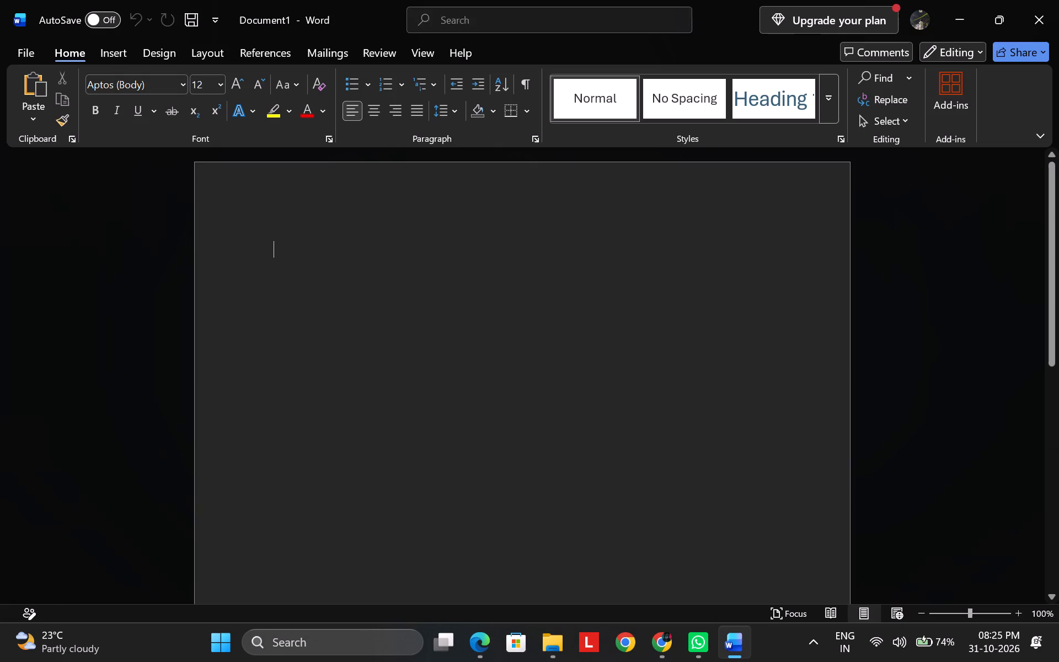
Centre-align the first paragraph of the blank document.
click(371, 114)
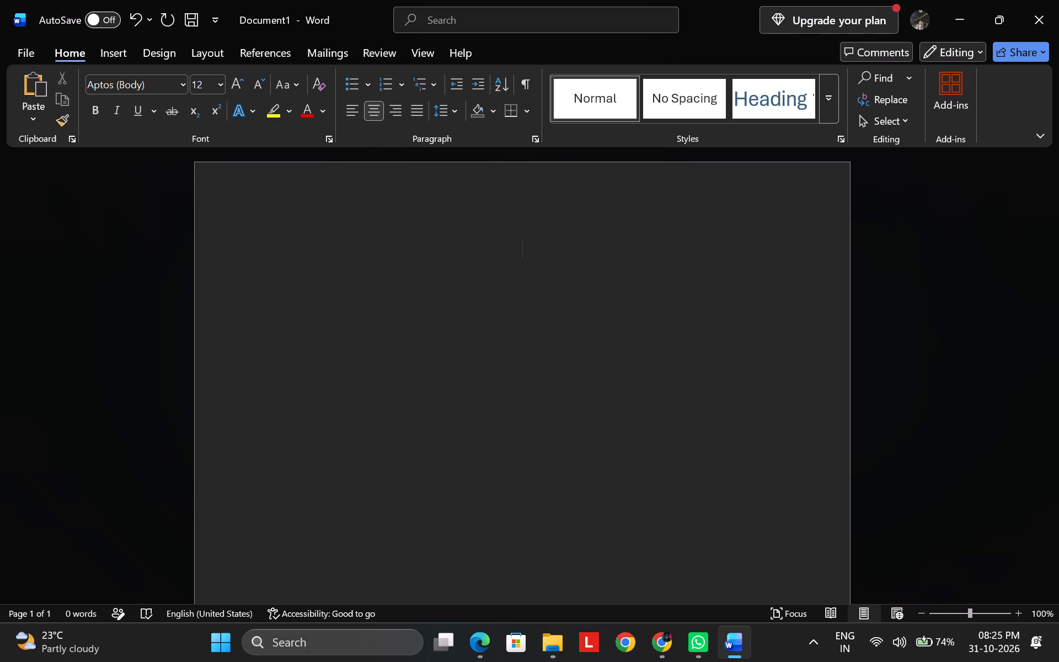
Switch to the lab manual in Edge and review Lab Practical 10's Bounded Buffer description and program.
key(alt+Tab)
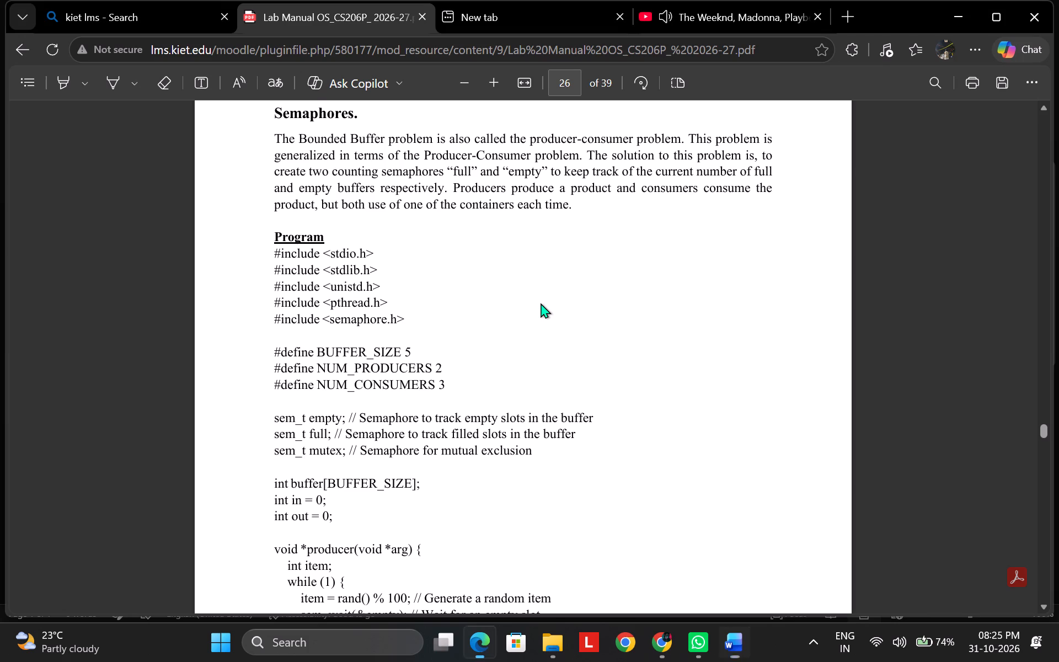
scroll(541, 303, up, 2)
scroll(541, 303, down, 4)
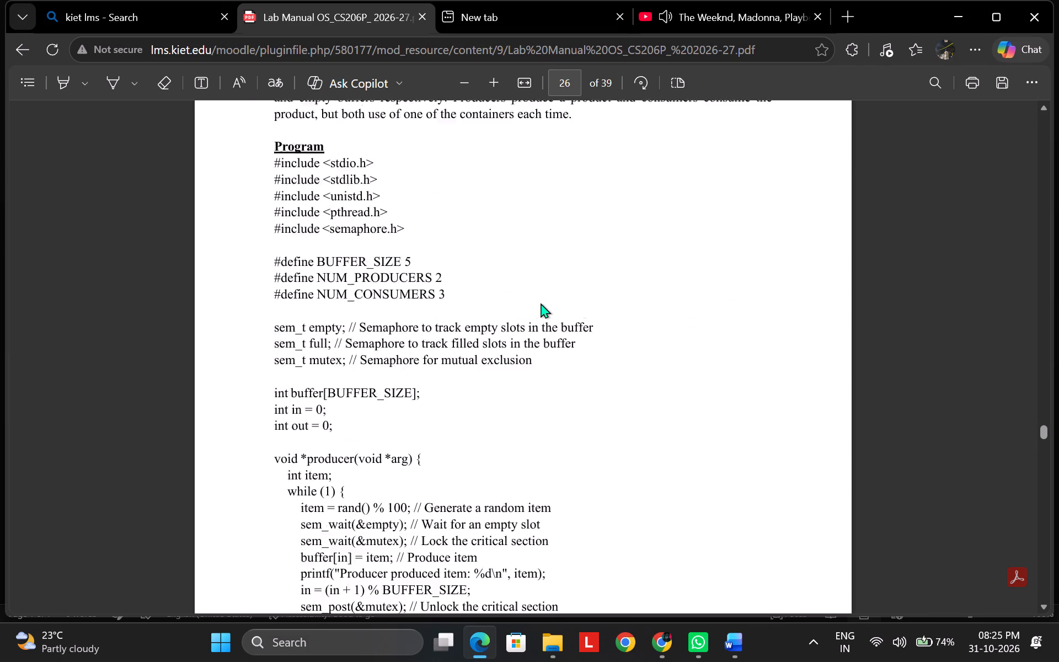
scroll(541, 303, down, 9)
scroll(541, 303, up, 1)
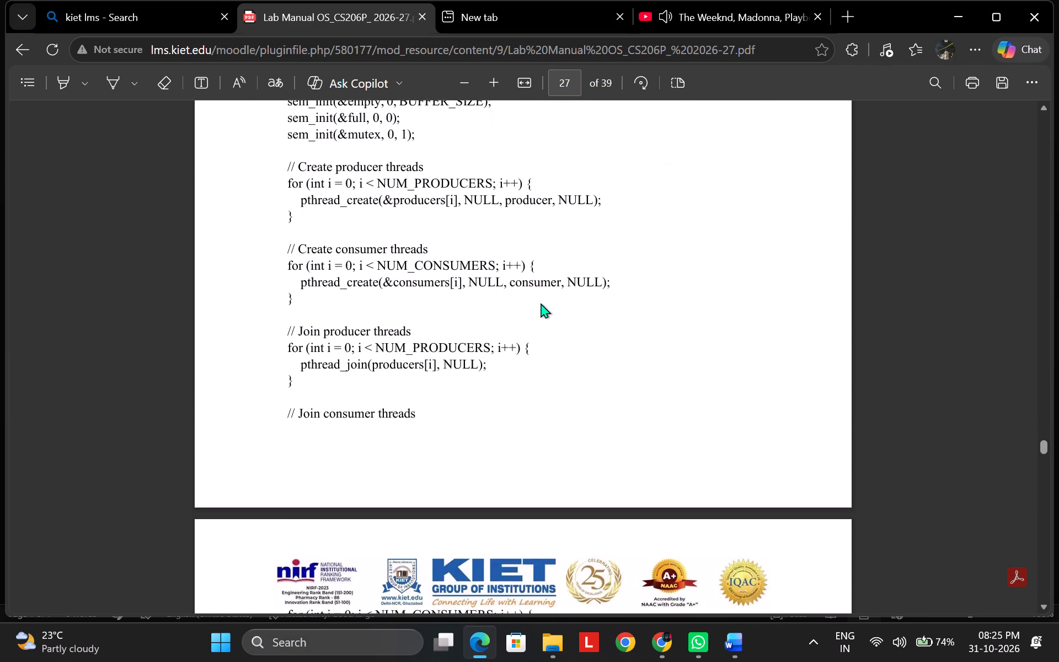
scroll(541, 303, up, 1)
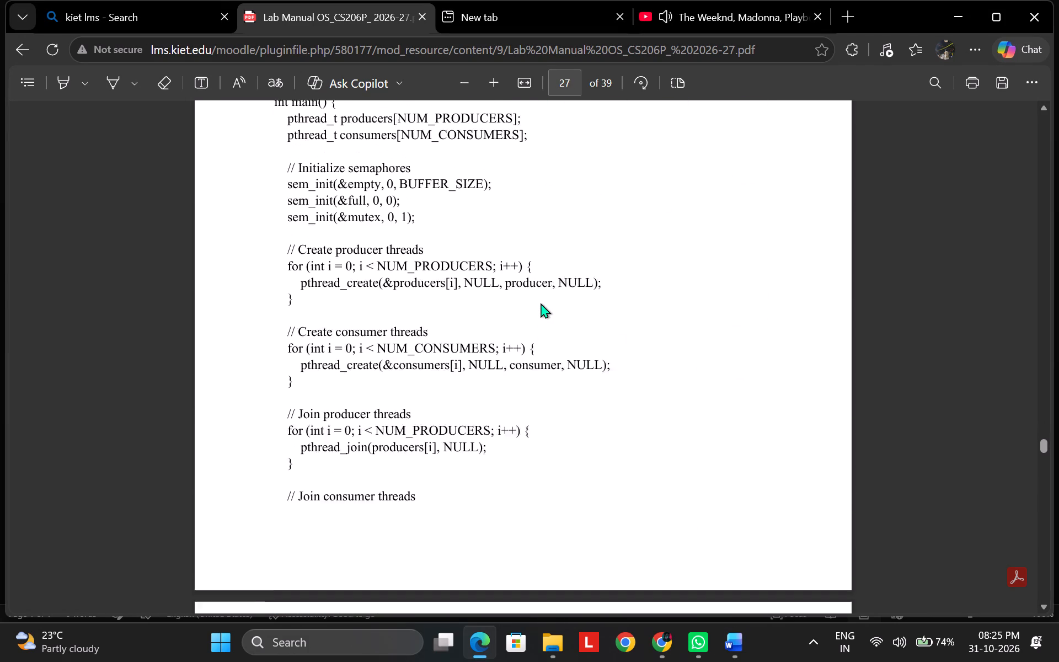
scroll(541, 303, up, 2)
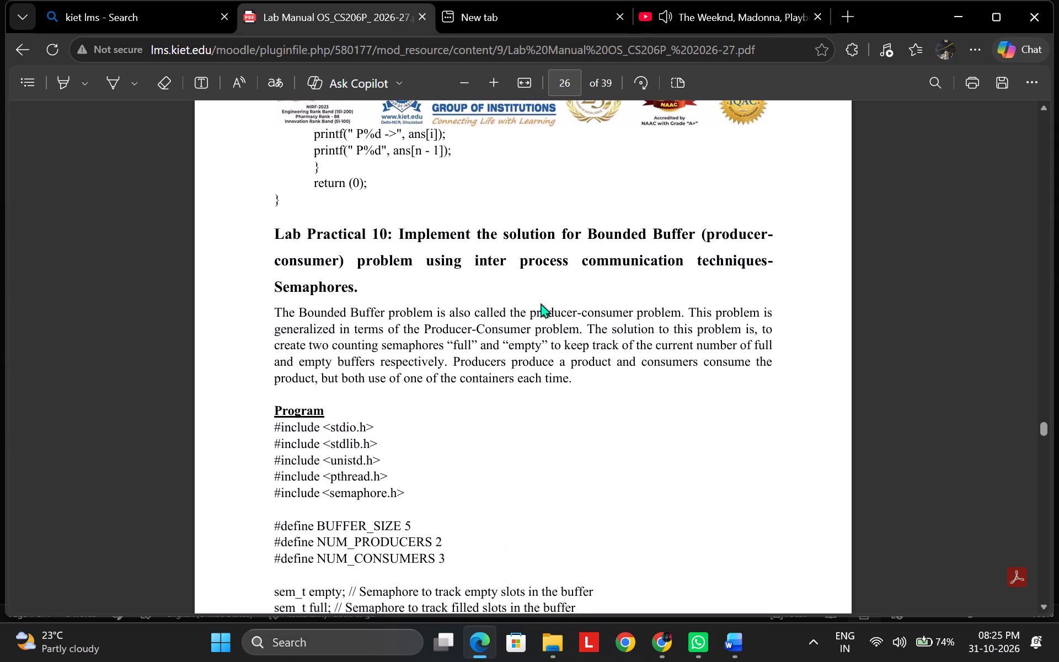
scroll(541, 303, up, 1)
scroll(541, 303, down, 7)
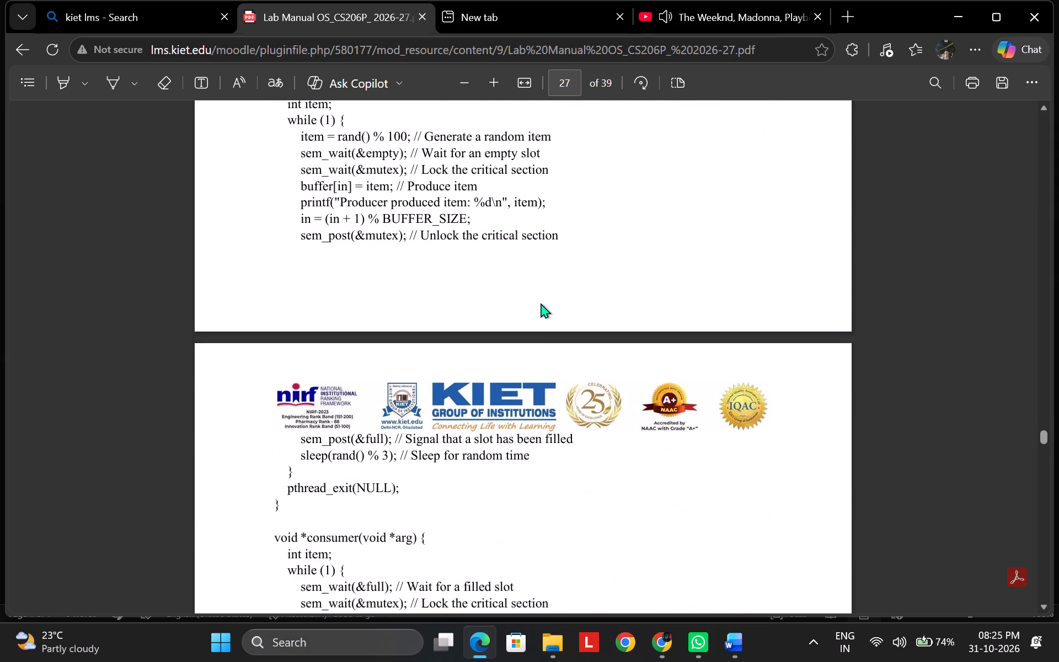
Read through Lab Practical 11 on Readers-Writers and Lab Practical 12/13/14 on First, Best and Worst Fit allocation.
scroll(541, 303, down, 6)
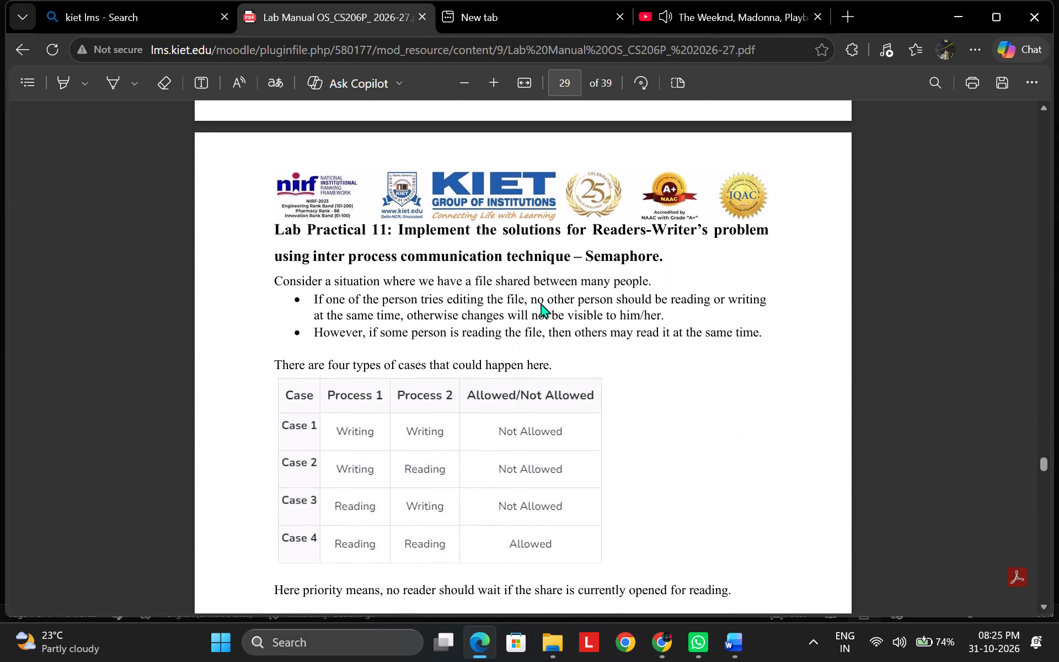
scroll(541, 303, down, 6)
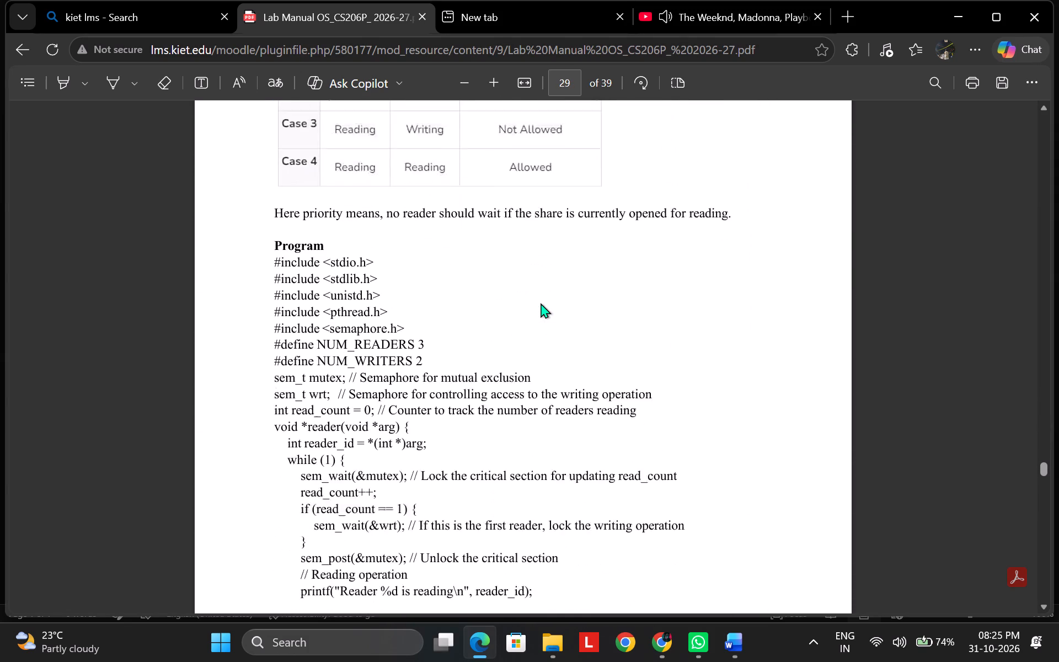
scroll(541, 303, down, 4)
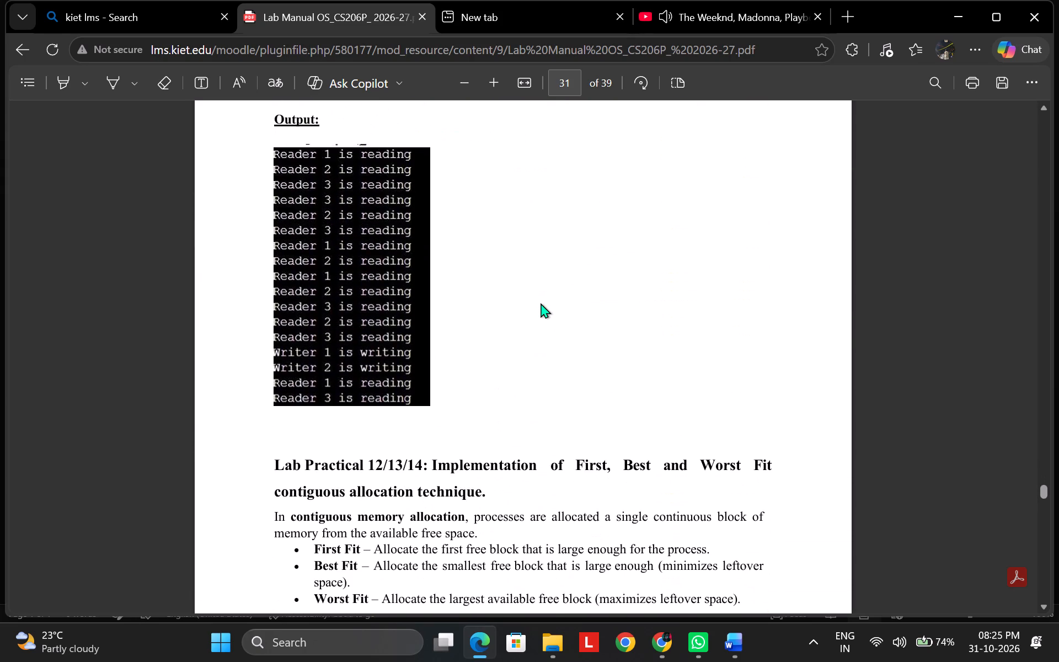
scroll(541, 303, down, 7)
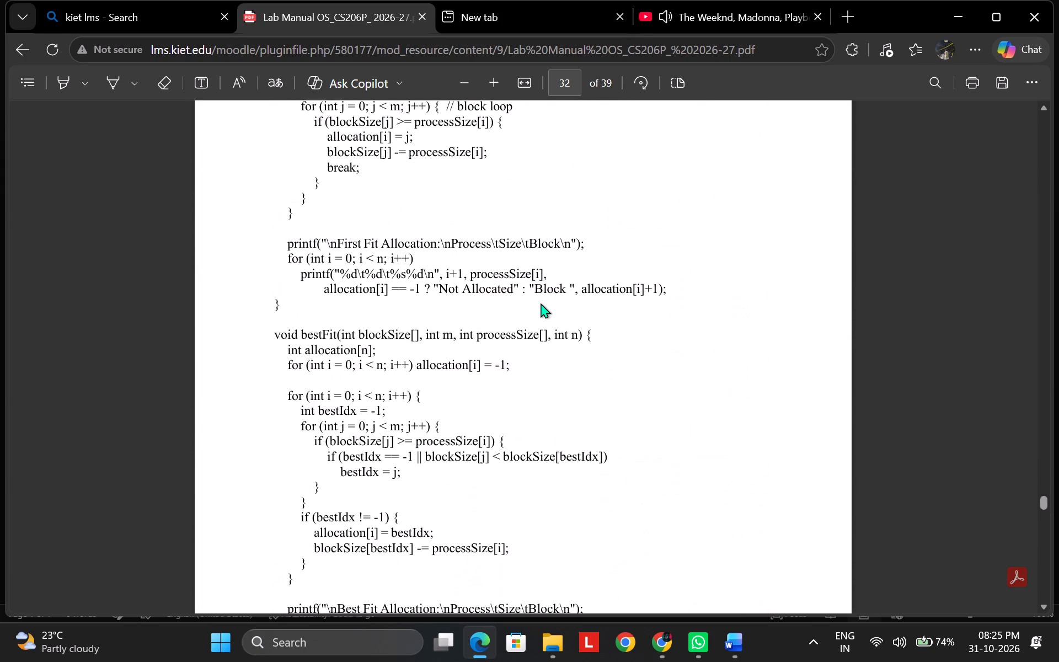
scroll(541, 303, down, 6)
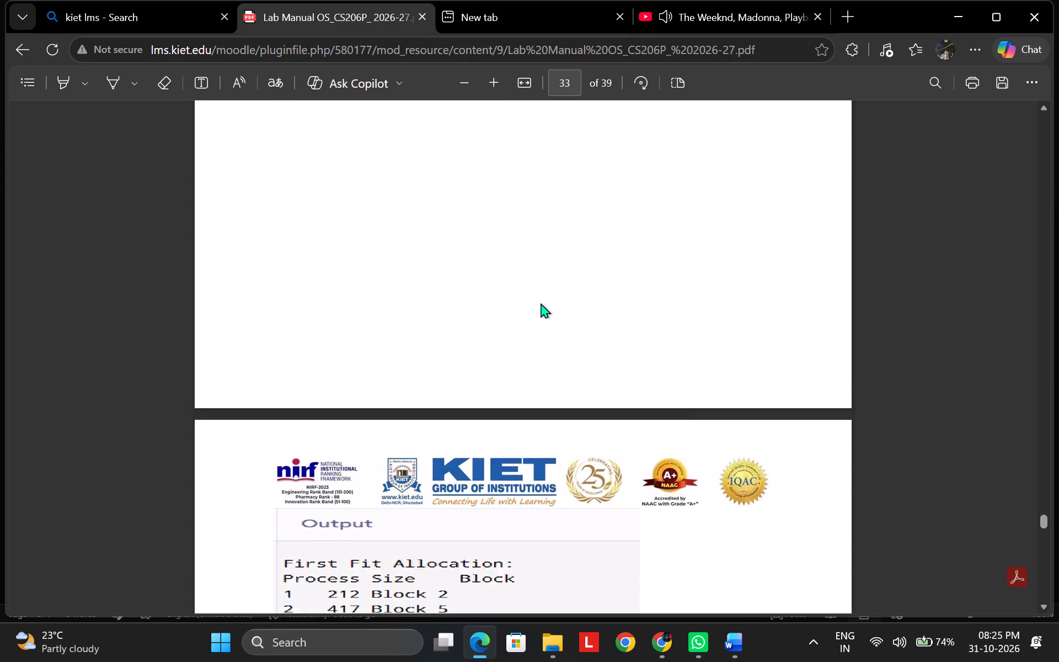
scroll(541, 303, down, 2)
scroll(541, 303, up, 1)
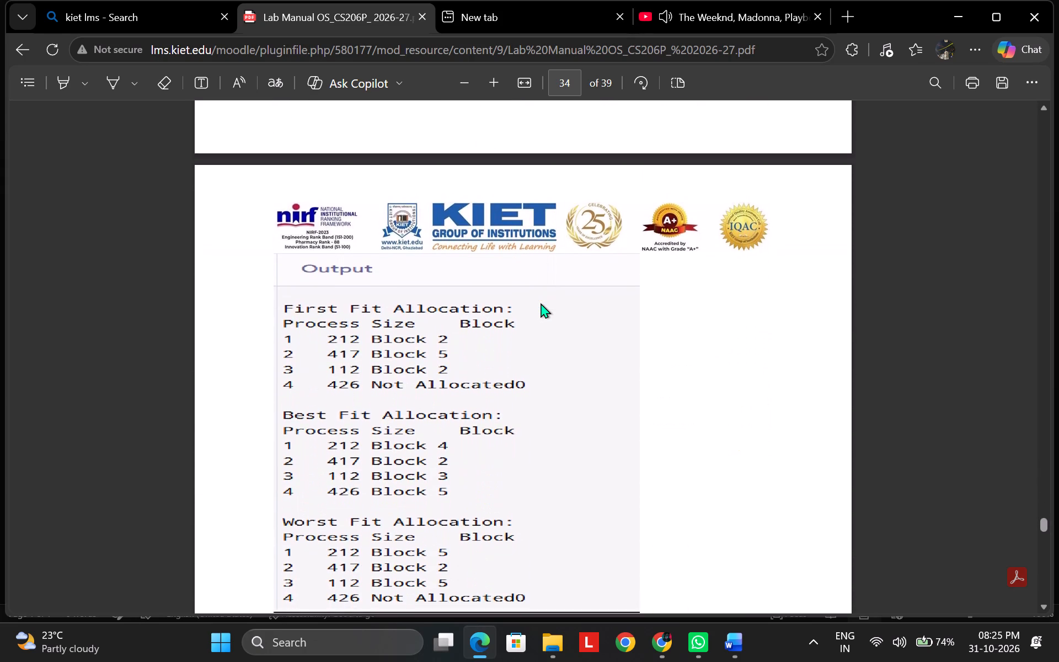
scroll(541, 303, up, 5)
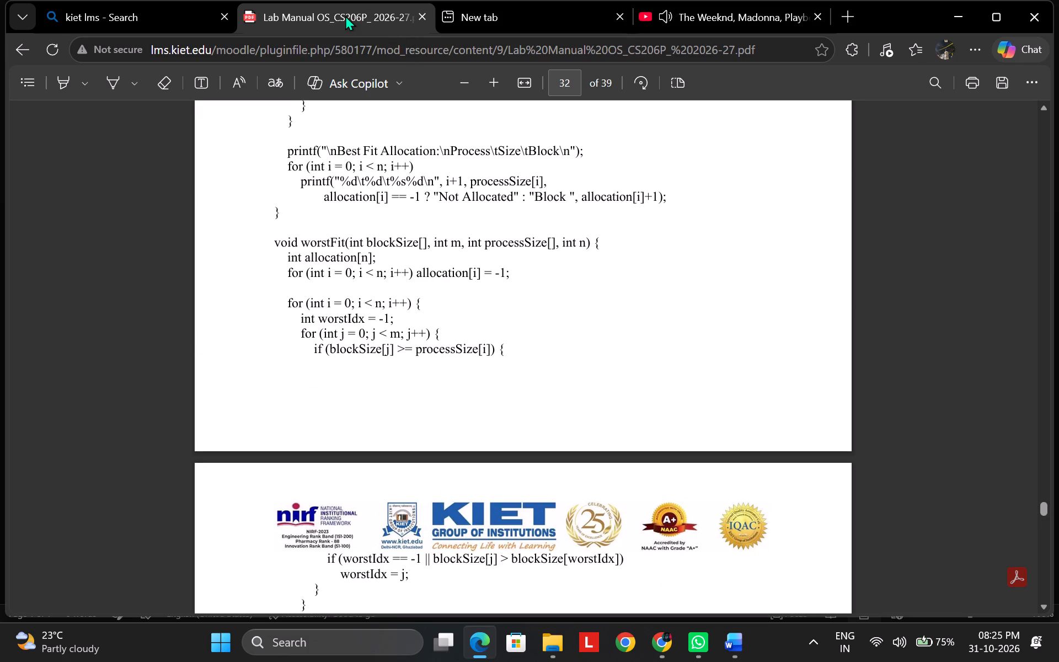
drag(345, 15, 402, 40)
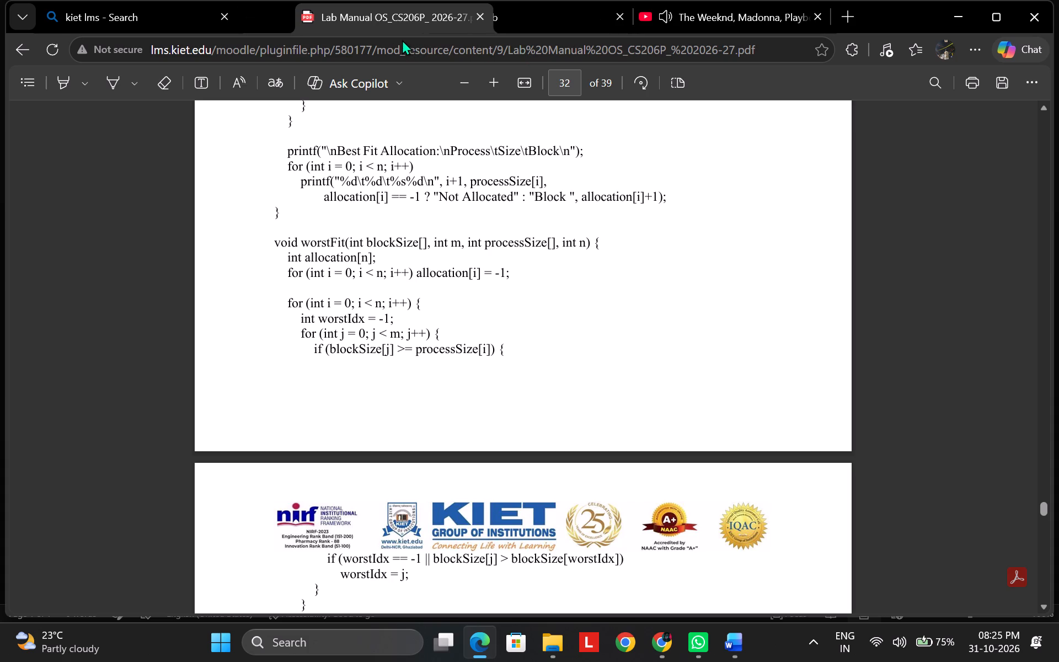
drag(402, 40, 386, 39)
scroll(380, 287, up, 3)
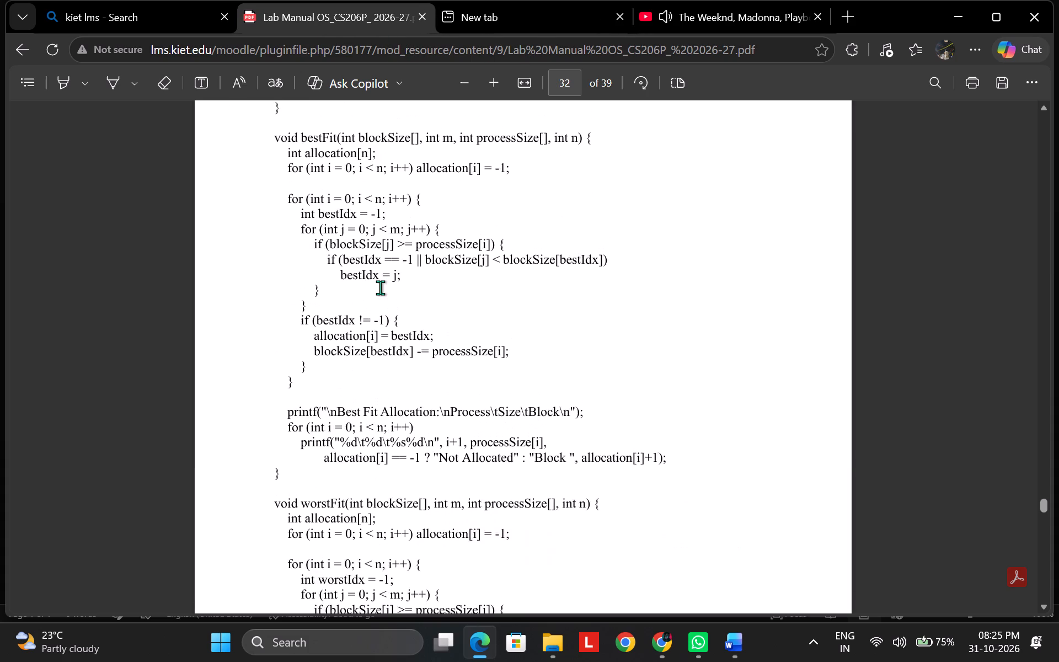
scroll(380, 287, up, 5)
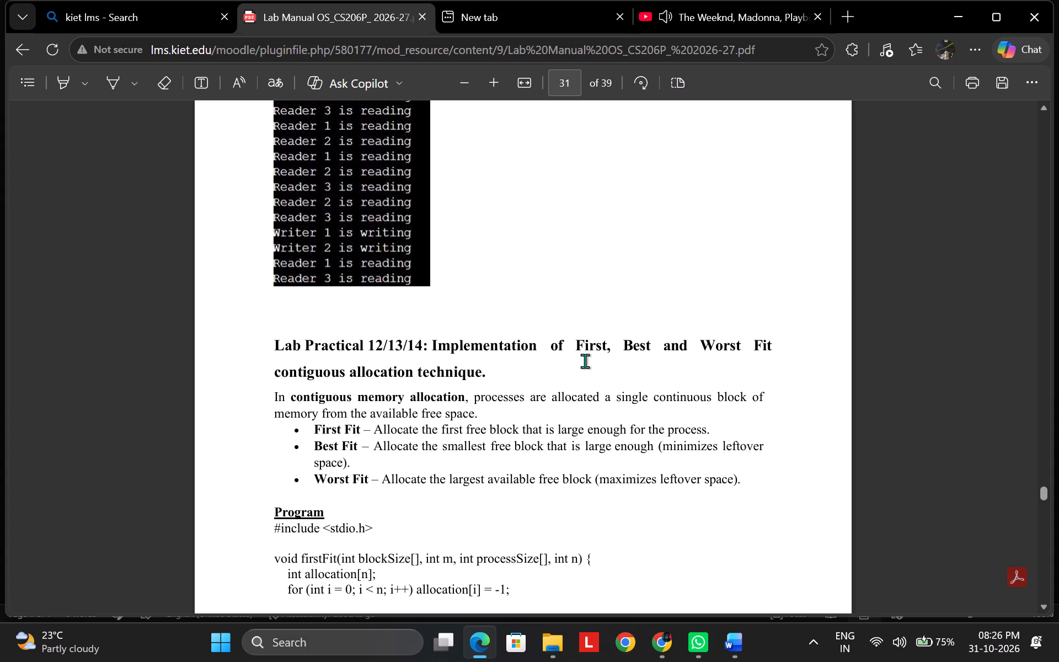
Read on through the manual from the First Fit program to Lab Practical 17 on disk scheduling algorithms.
scroll(516, 401, down, 5)
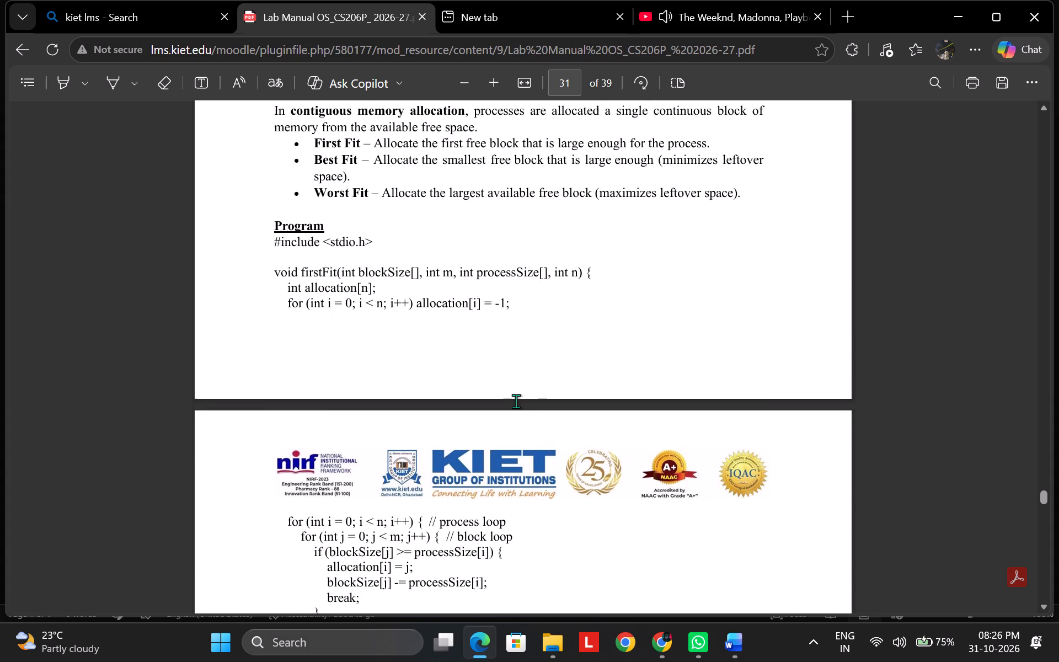
scroll(516, 401, down, 7)
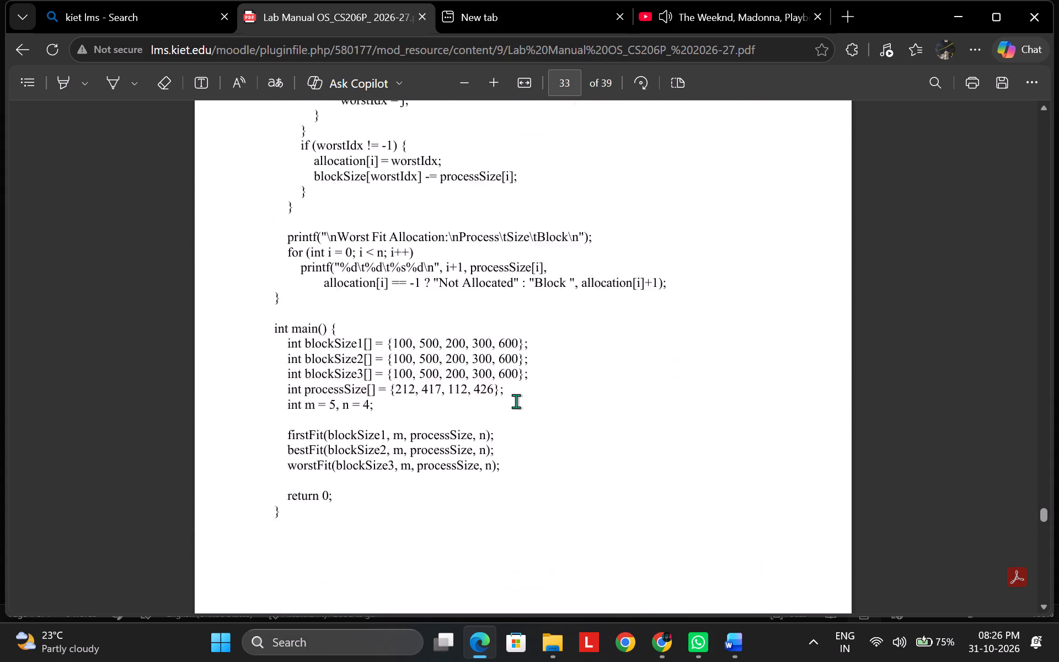
scroll(516, 401, down, 11)
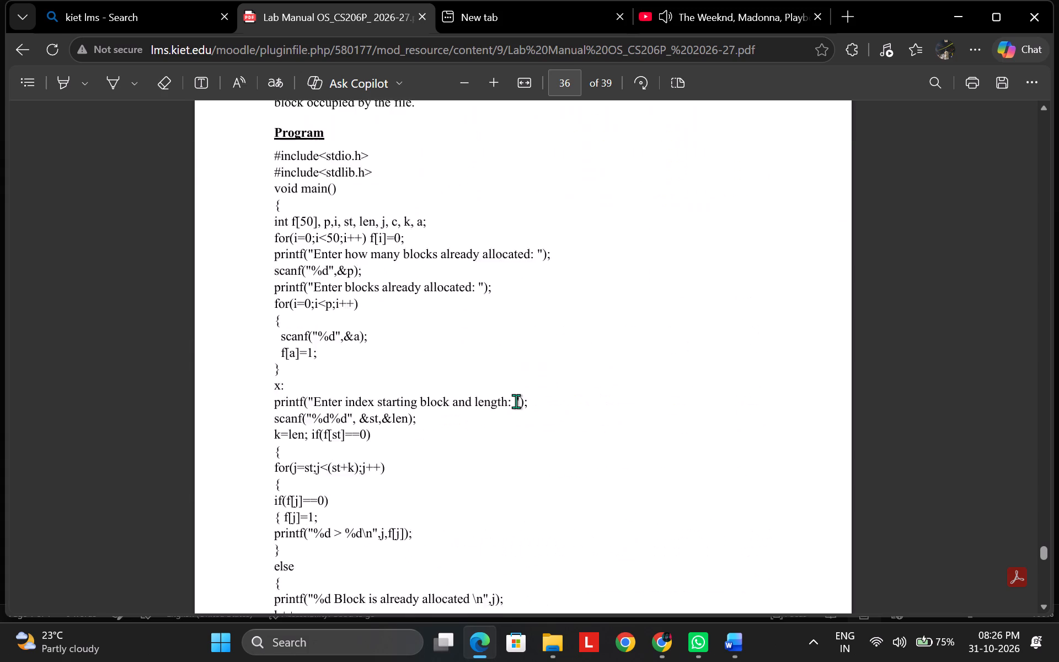
scroll(516, 401, down, 3)
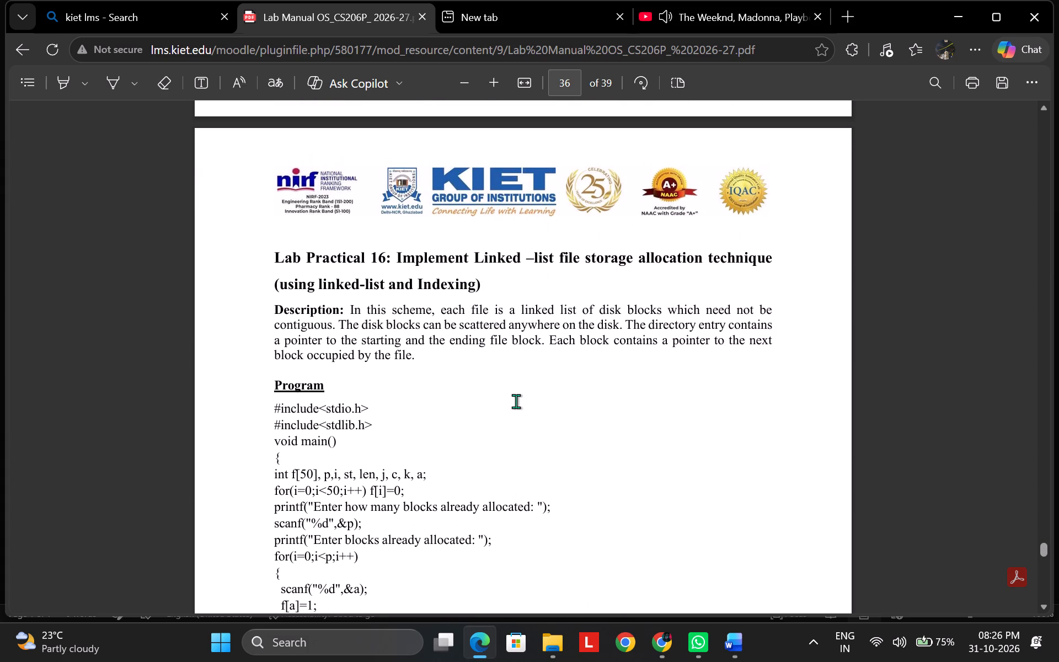
scroll(516, 401, down, 6)
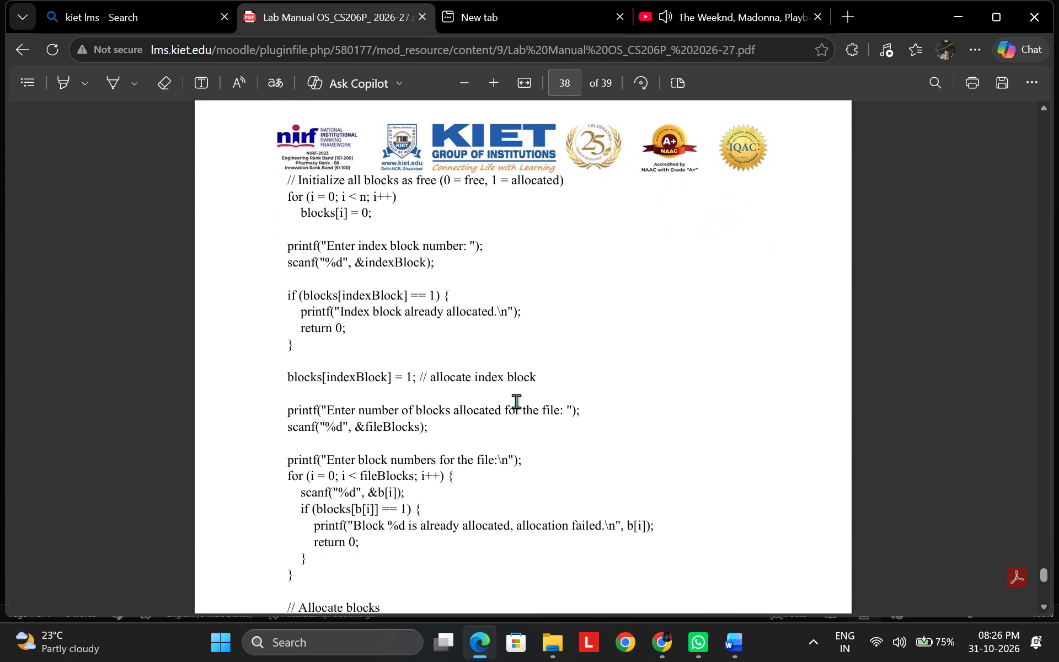
scroll(516, 401, down, 6)
scroll(516, 401, up, 3)
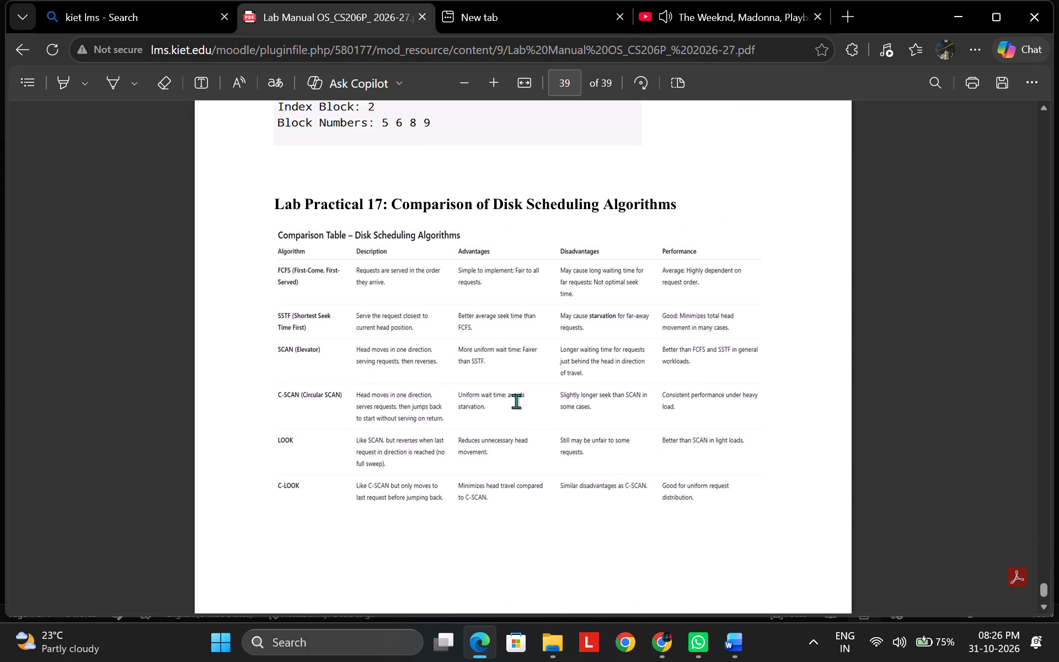
Look back through the manual from Lab Practical 16 to the Readers-Writers program of Lab Practical 11.
scroll(516, 401, up, 12)
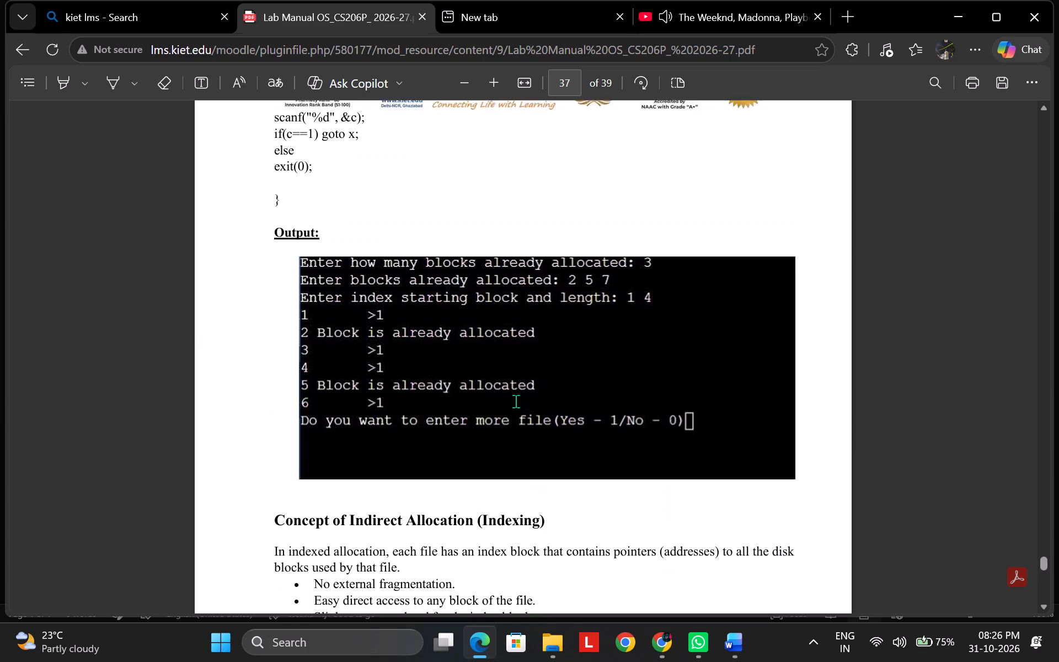
scroll(516, 401, up, 7)
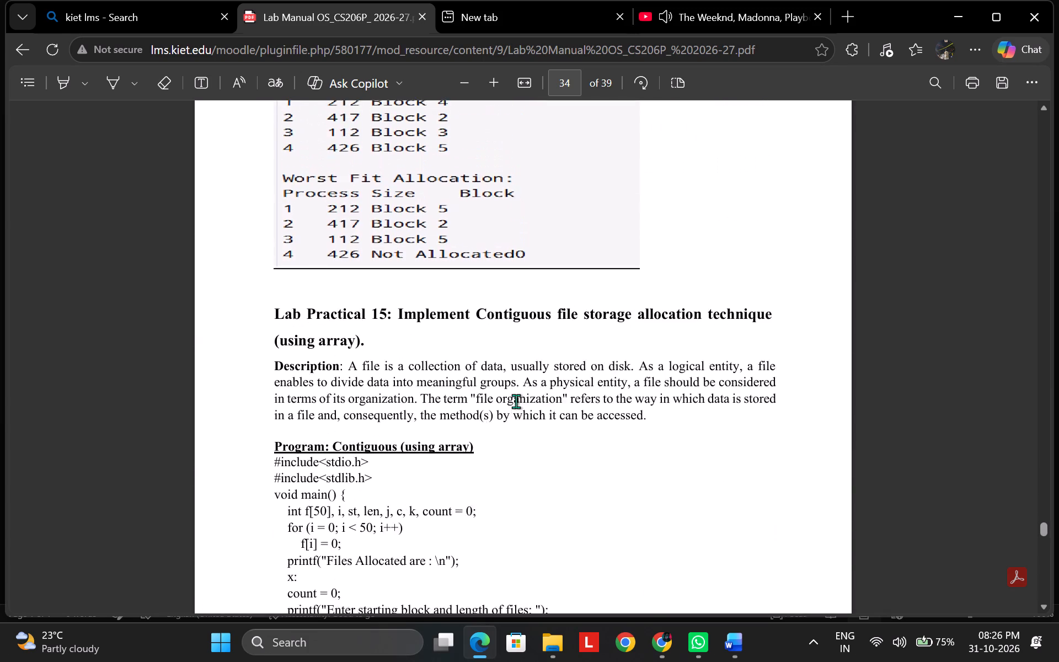
scroll(516, 401, up, 2)
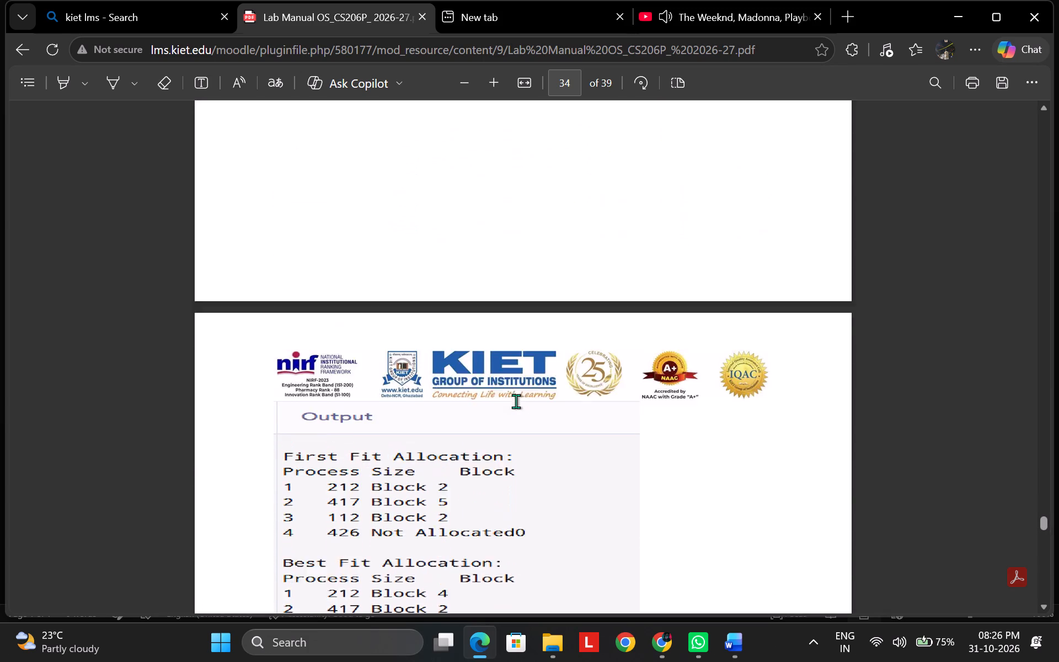
scroll(516, 401, up, 4)
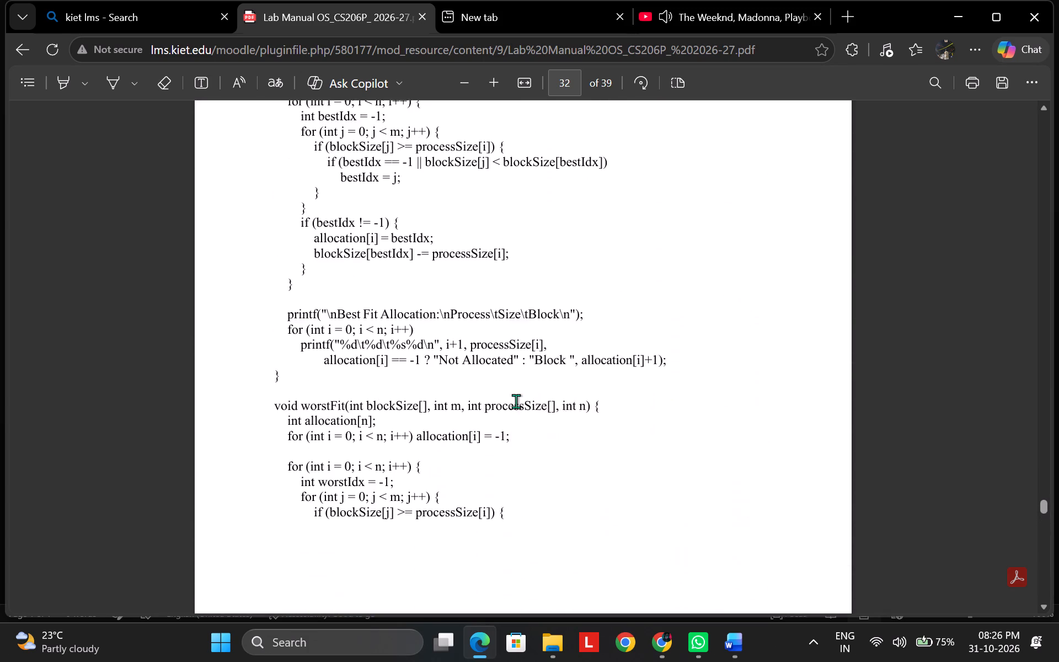
scroll(516, 401, up, 4)
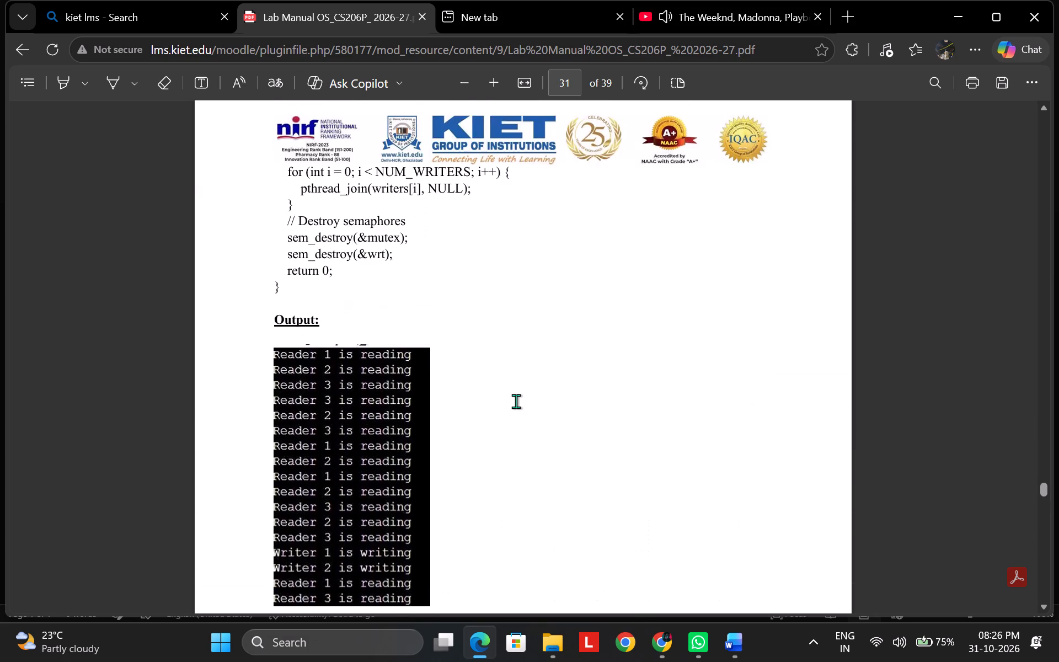
scroll(516, 401, up, 3)
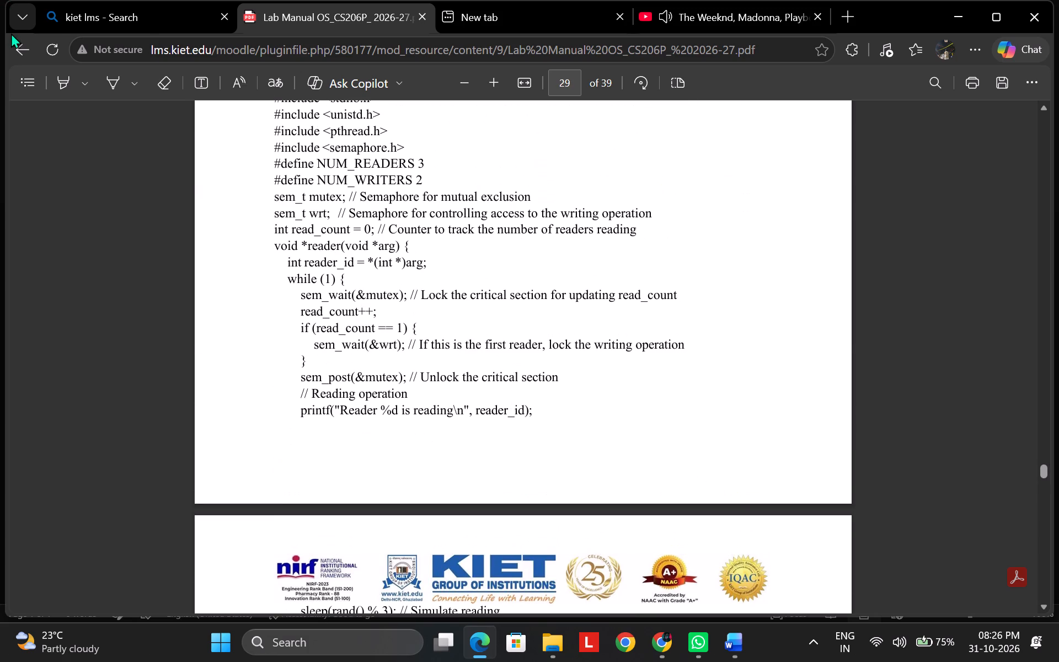
Return to the Operating System course page and check the completion status of the lab practical assignments in Part D.
click(19, 49)
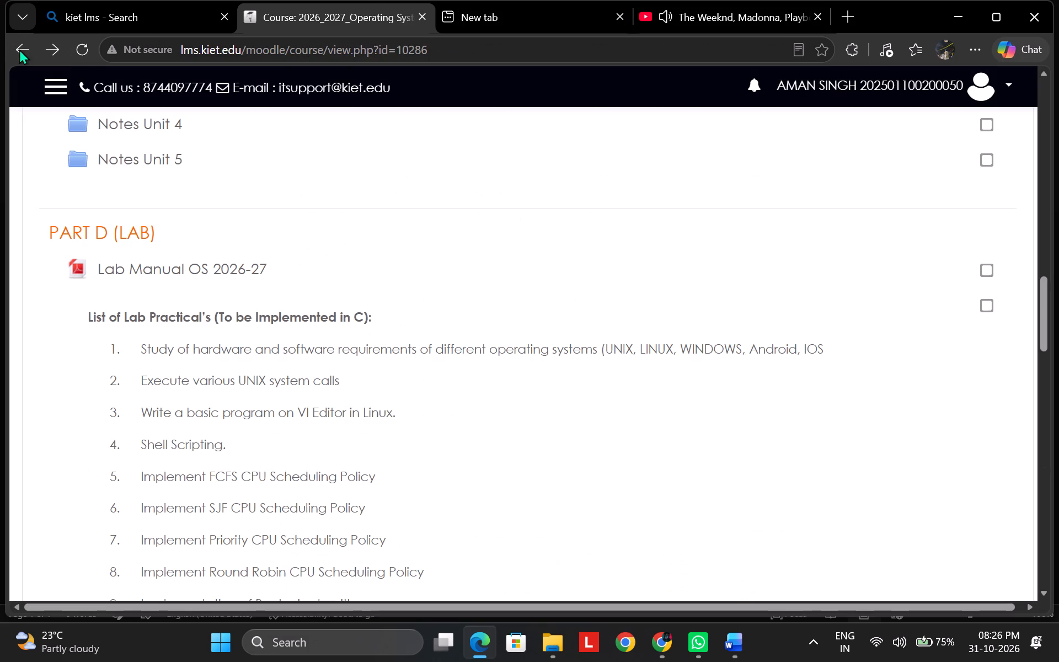
scroll(379, 409, down, 8)
scroll(379, 409, up, 1)
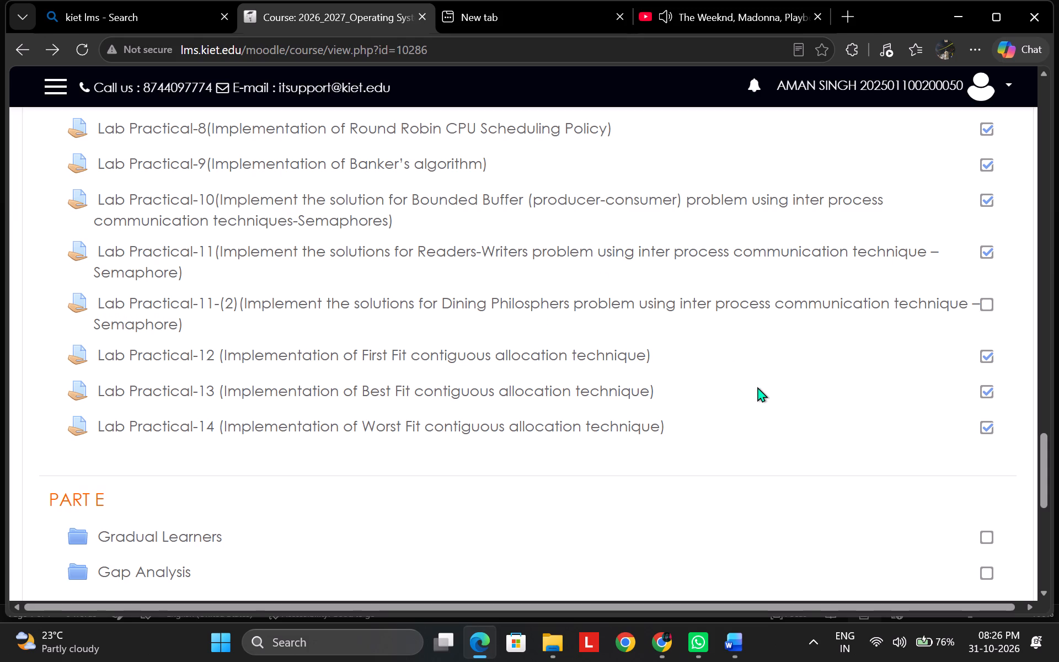
scroll(756, 387, up, 1)
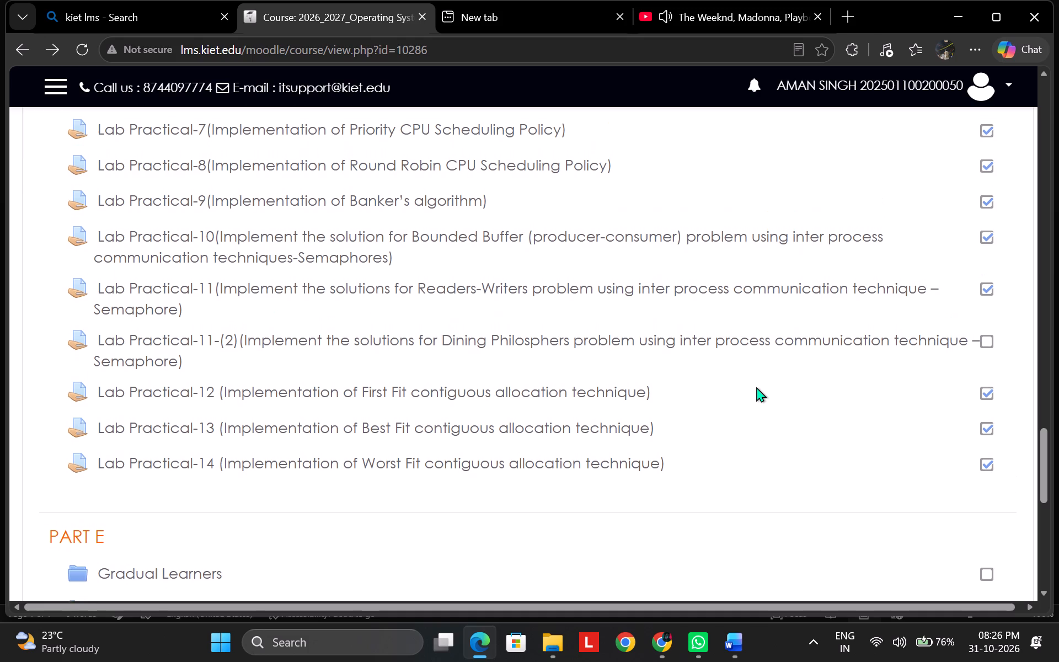
Go back to the start of Part D (LAB) and reopen Lab Manual OS 2026-27.
scroll(756, 387, up, 2)
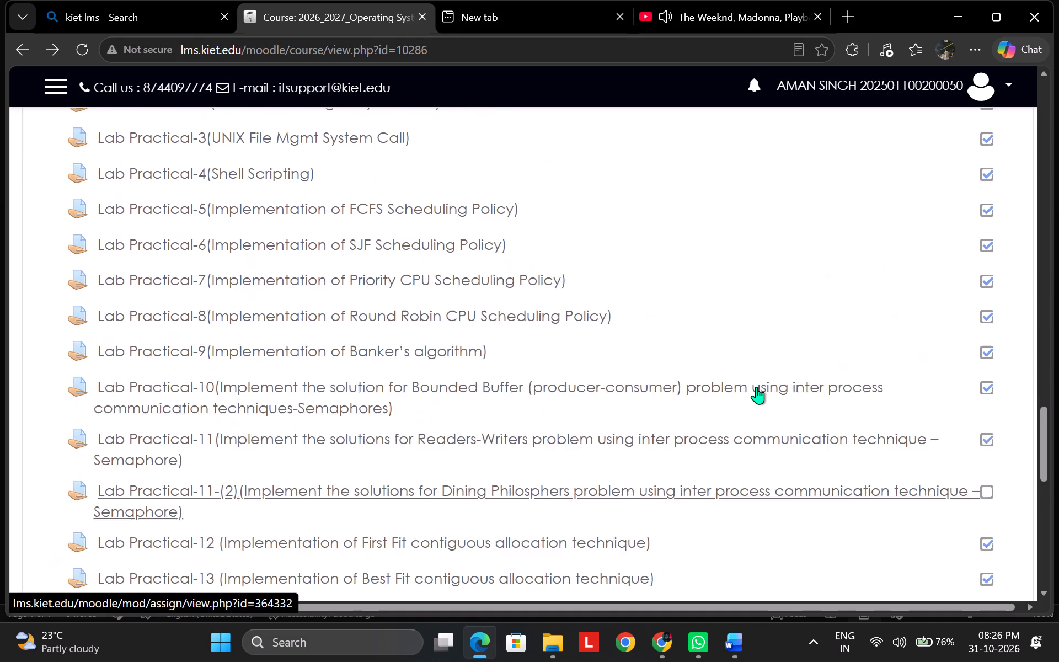
scroll(756, 387, up, 5)
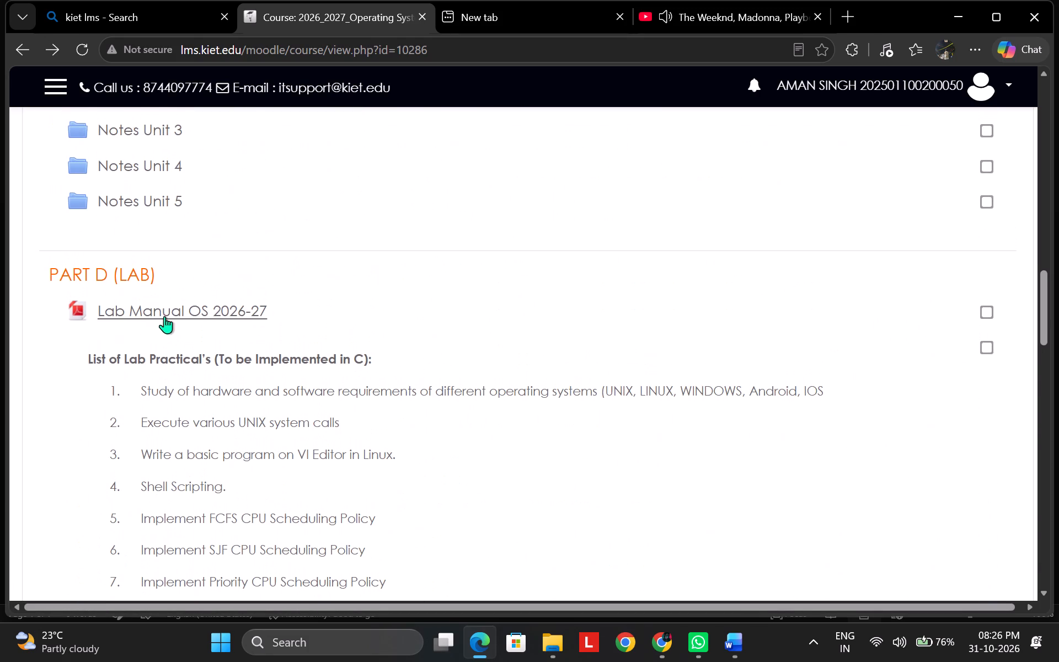
click(174, 314)
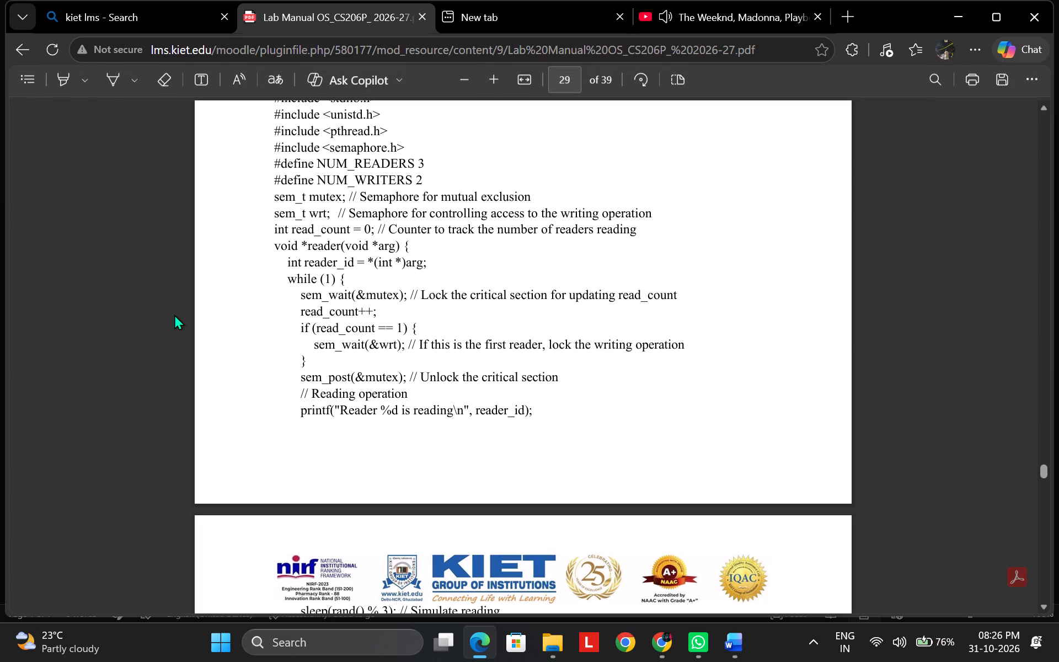
Review Lab Practical 11 on the Readers-Writers problem from its heading through the program and output to the start of Lab Practical 12/13/14.
scroll(667, 345, up, 2)
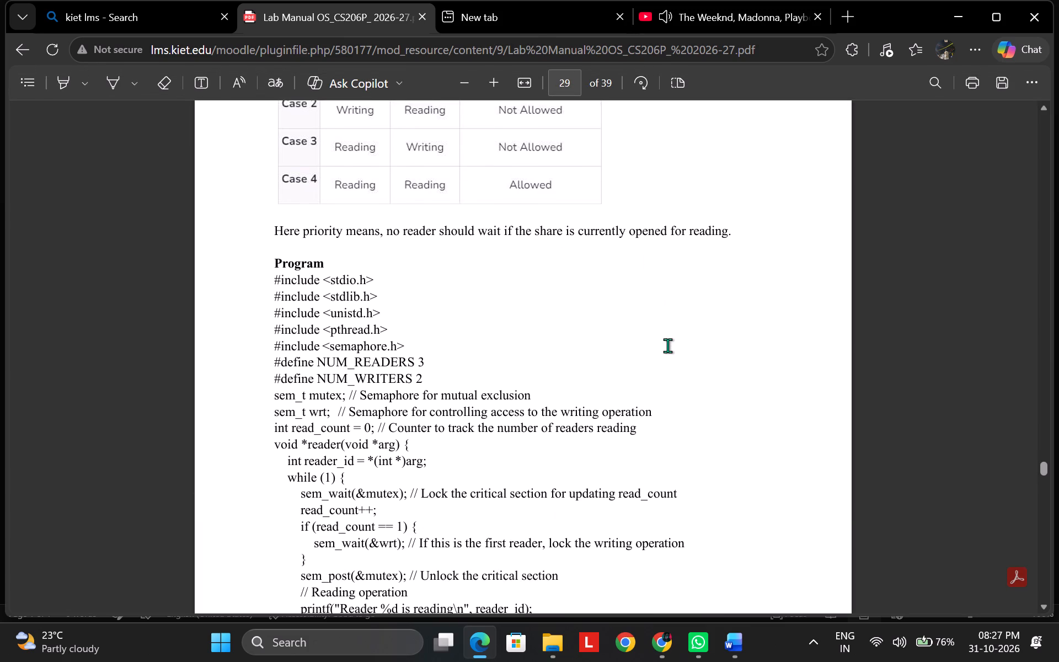
scroll(496, 294, up, 2)
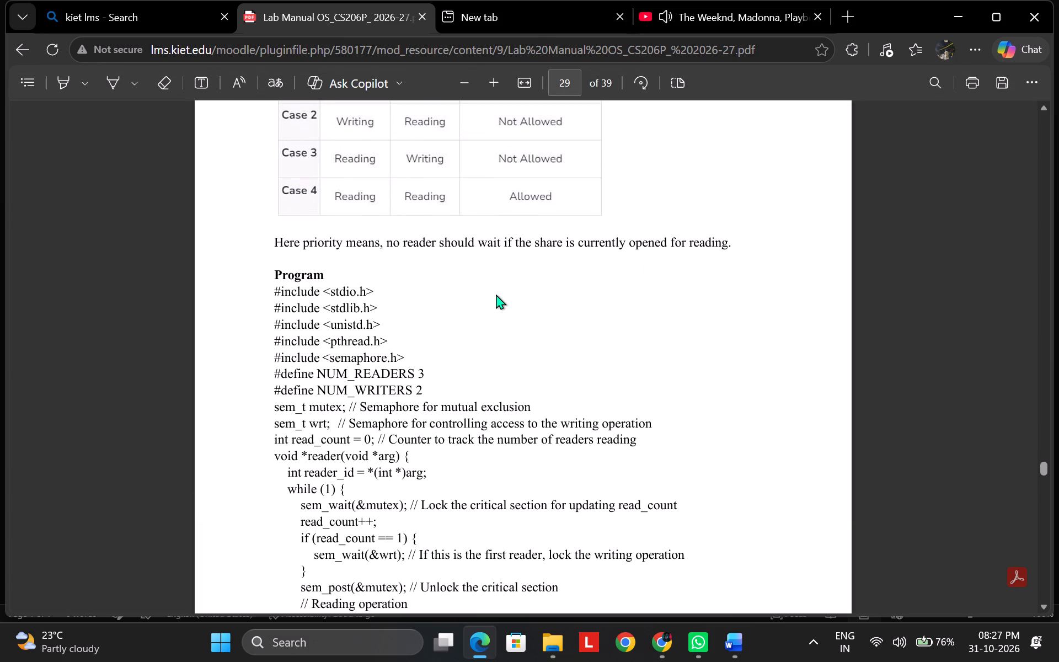
scroll(496, 294, up, 3)
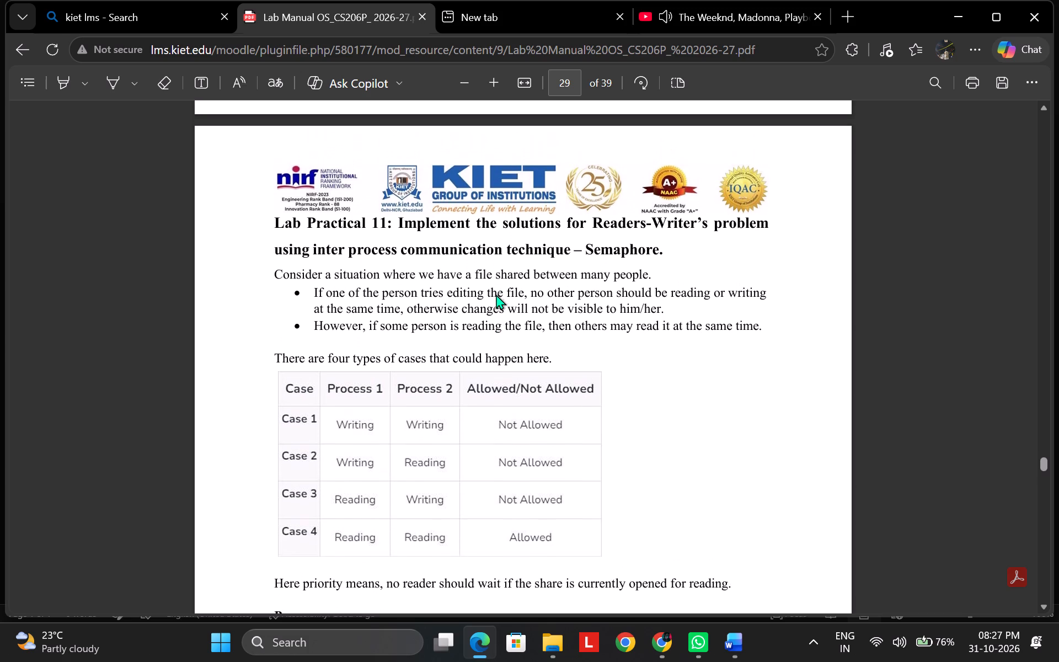
scroll(496, 294, up, 1)
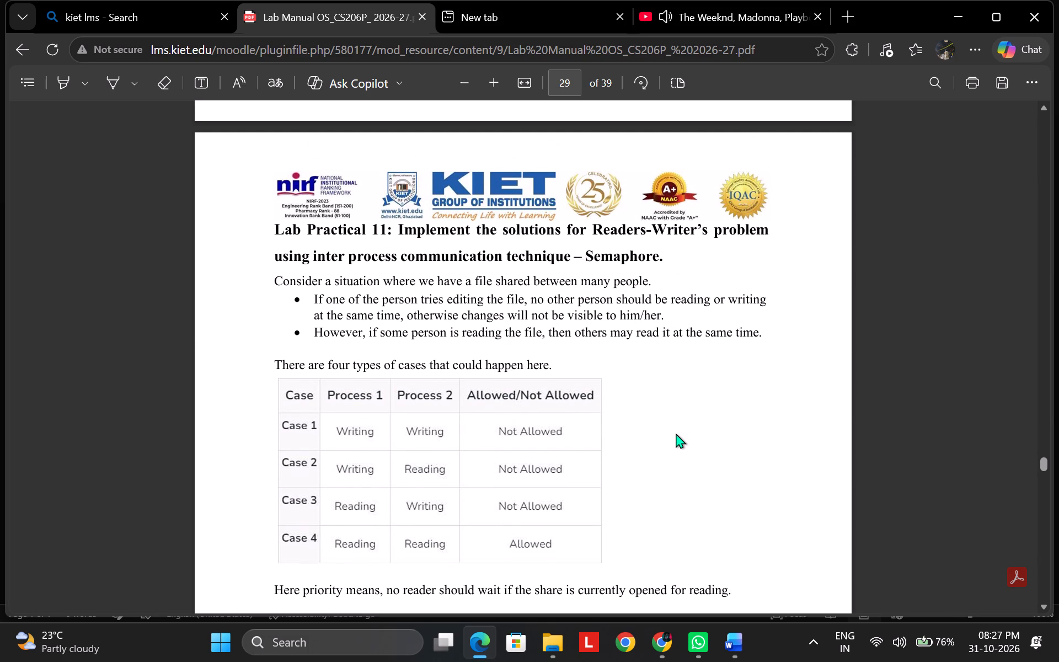
scroll(676, 433, down, 5)
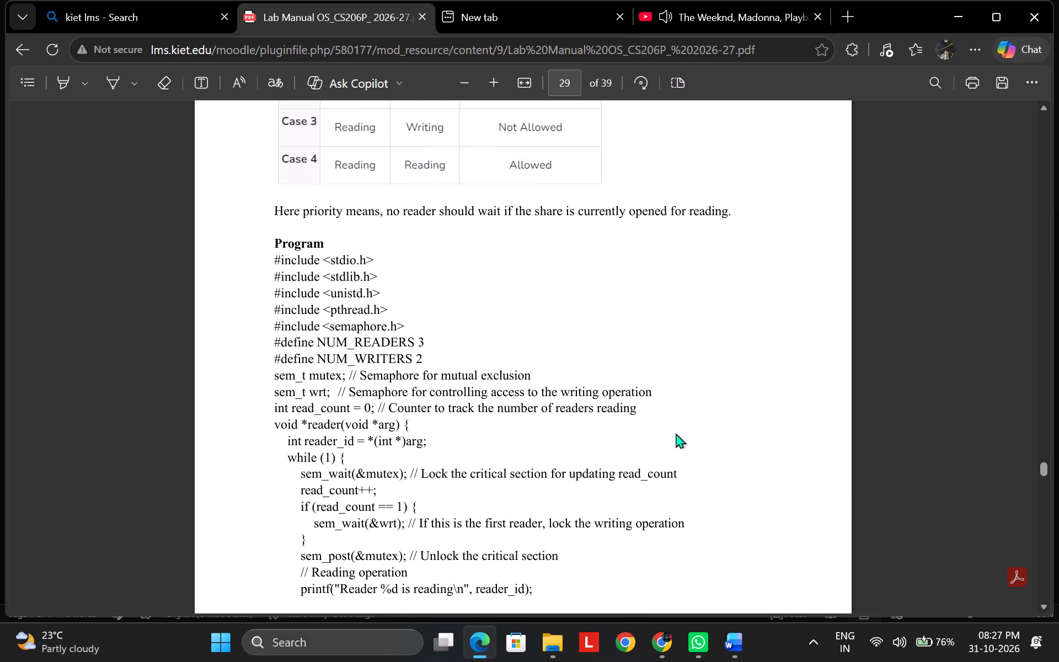
scroll(676, 433, down, 6)
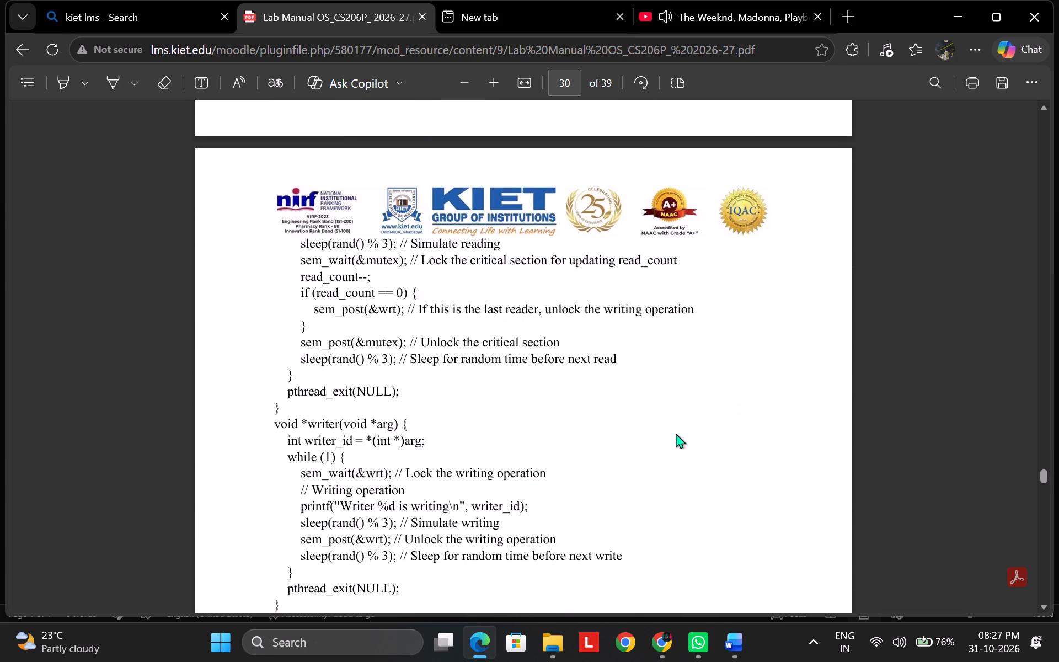
scroll(676, 433, down, 6)
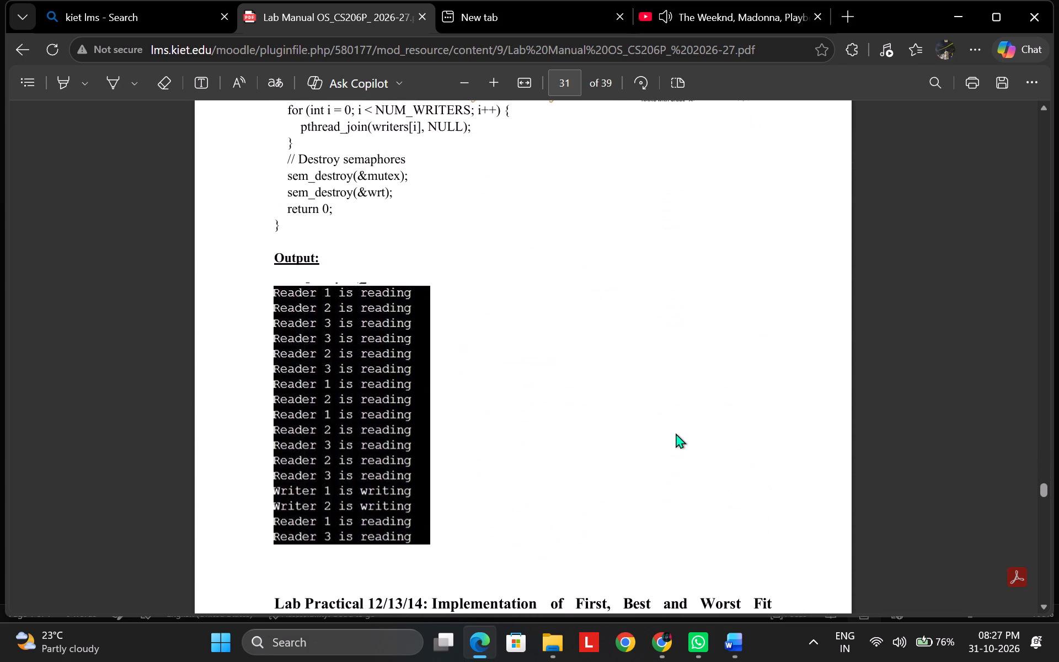
scroll(676, 433, down, 2)
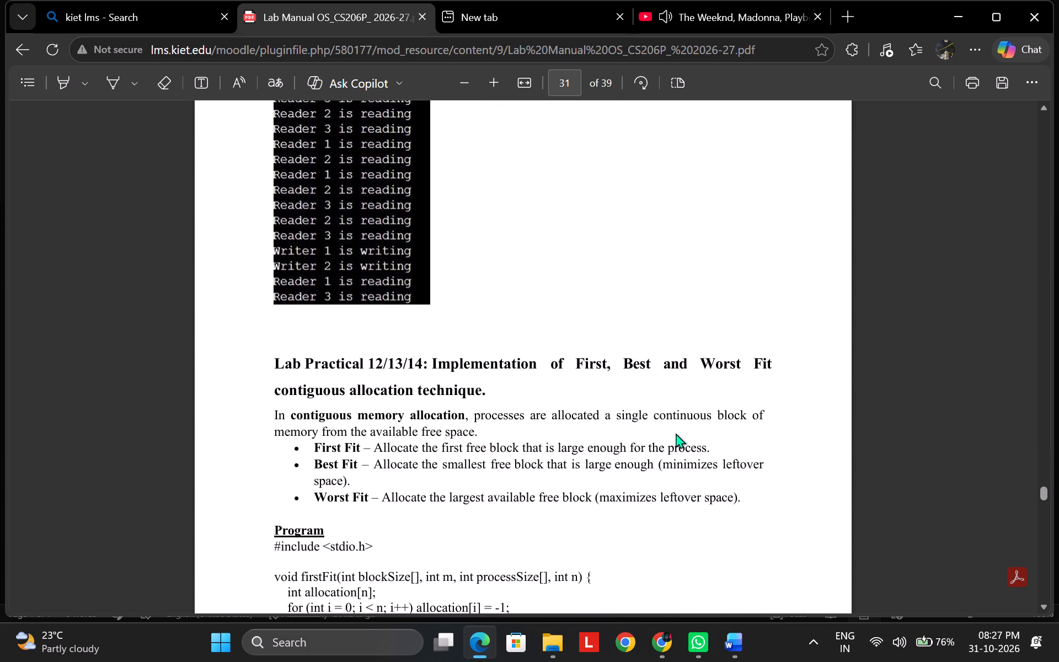
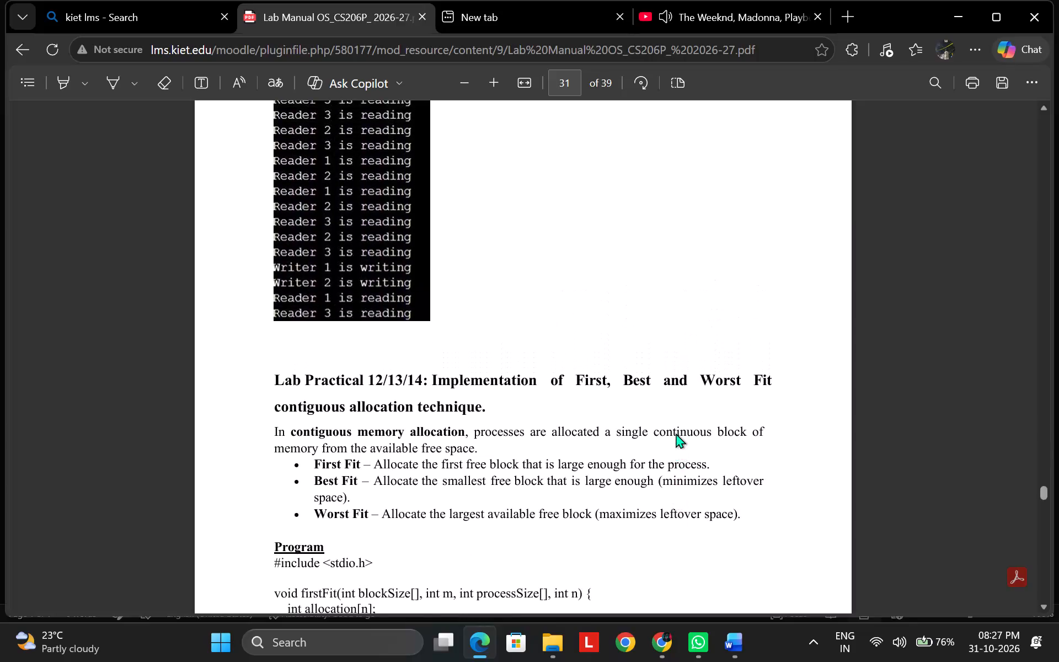
Copy the full Readers-Writers program of Lab Practical 11, from #include <stdio.h> to the closing brace before Output.
scroll(676, 433, up, 7)
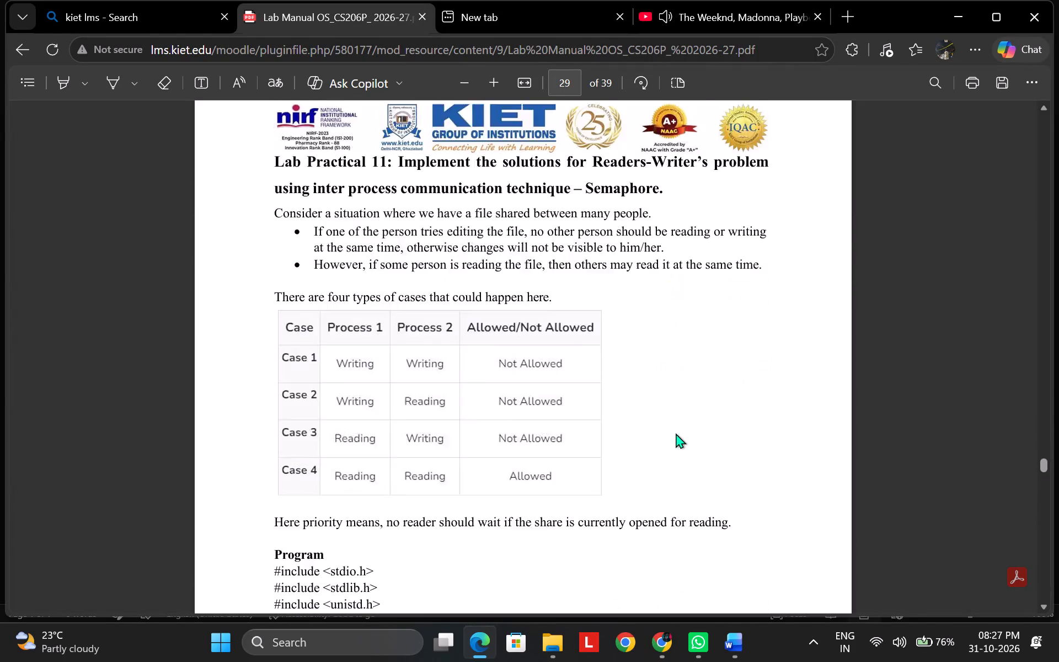
scroll(676, 433, up, 2)
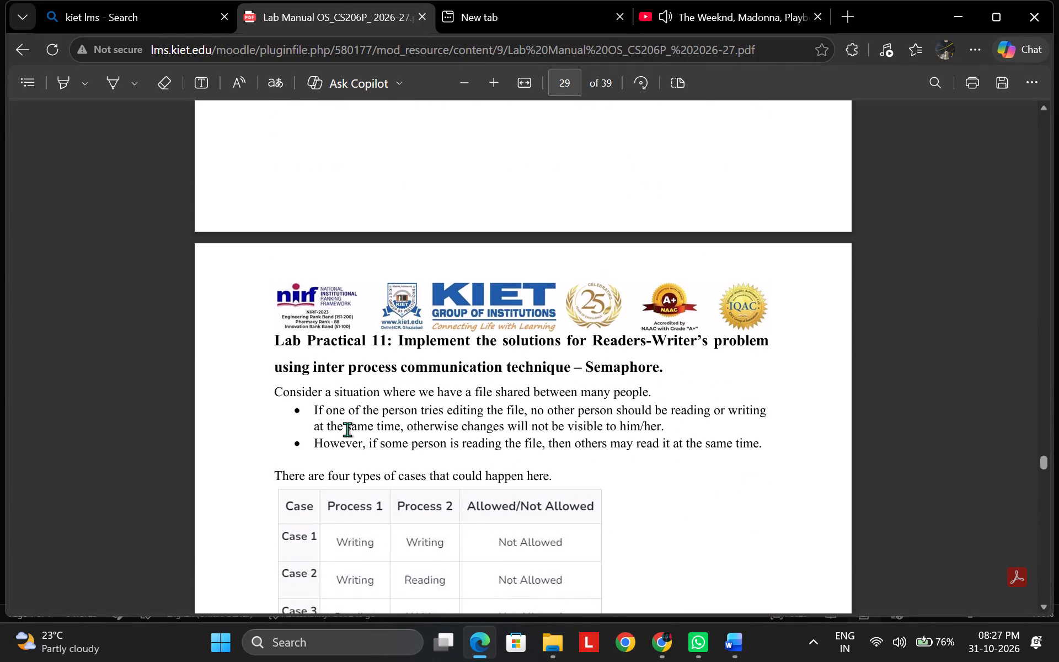
scroll(347, 429, down, 4)
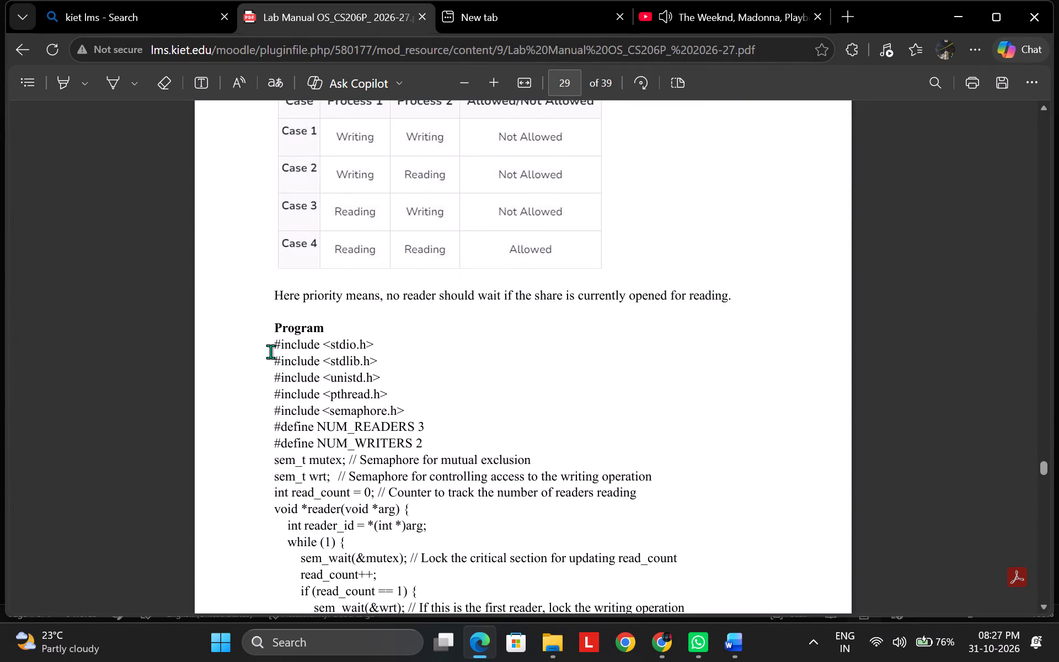
drag(270, 346, 633, 661)
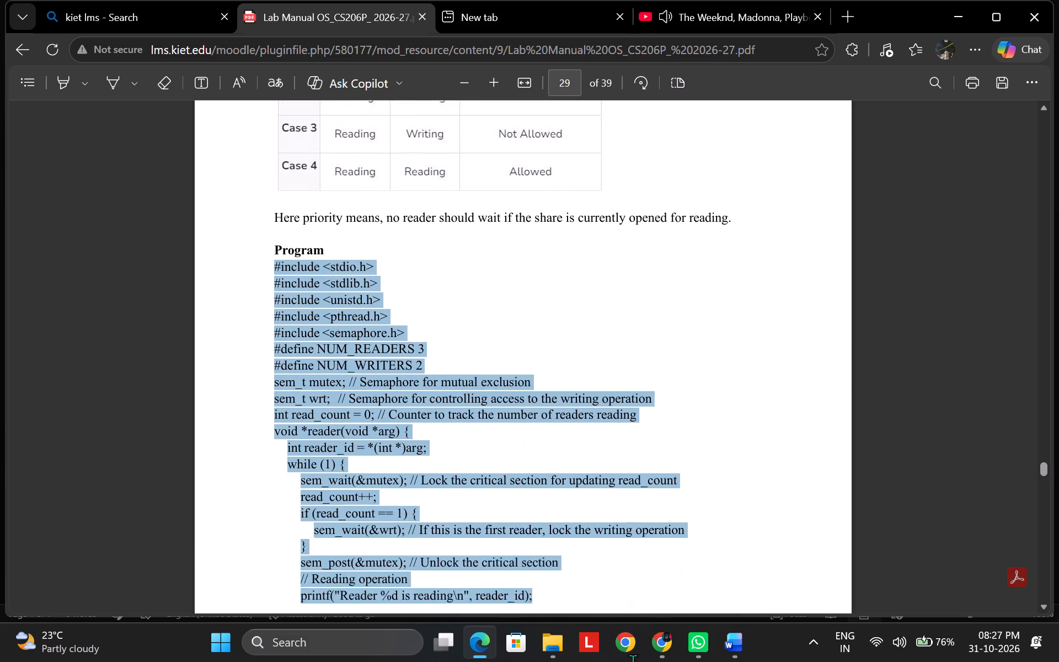
drag(633, 661, 591, 634)
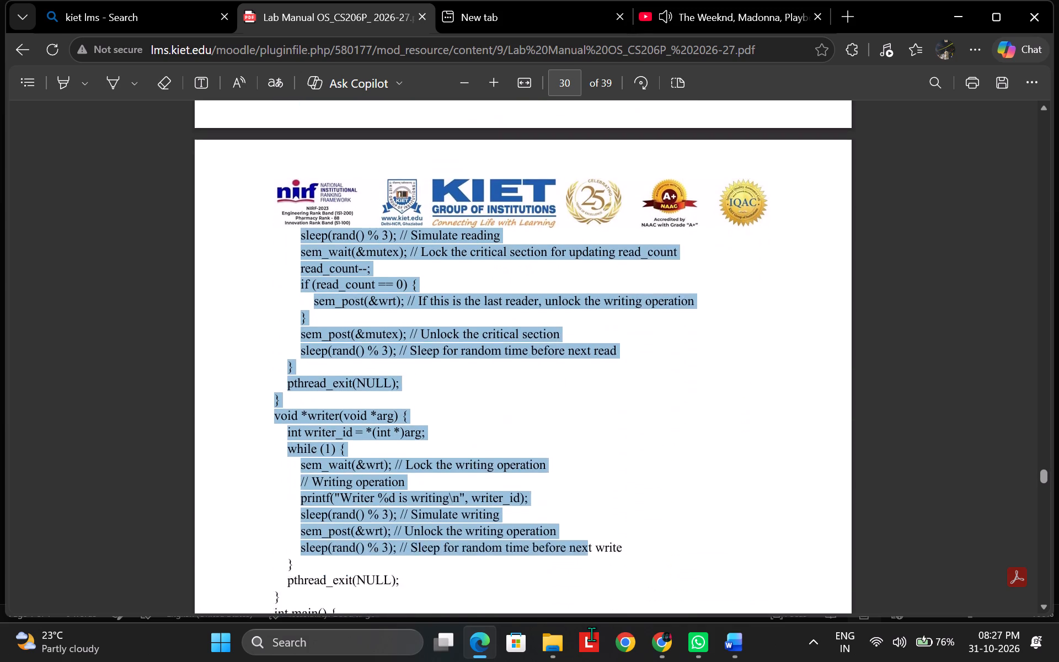
drag(591, 634, 584, 637)
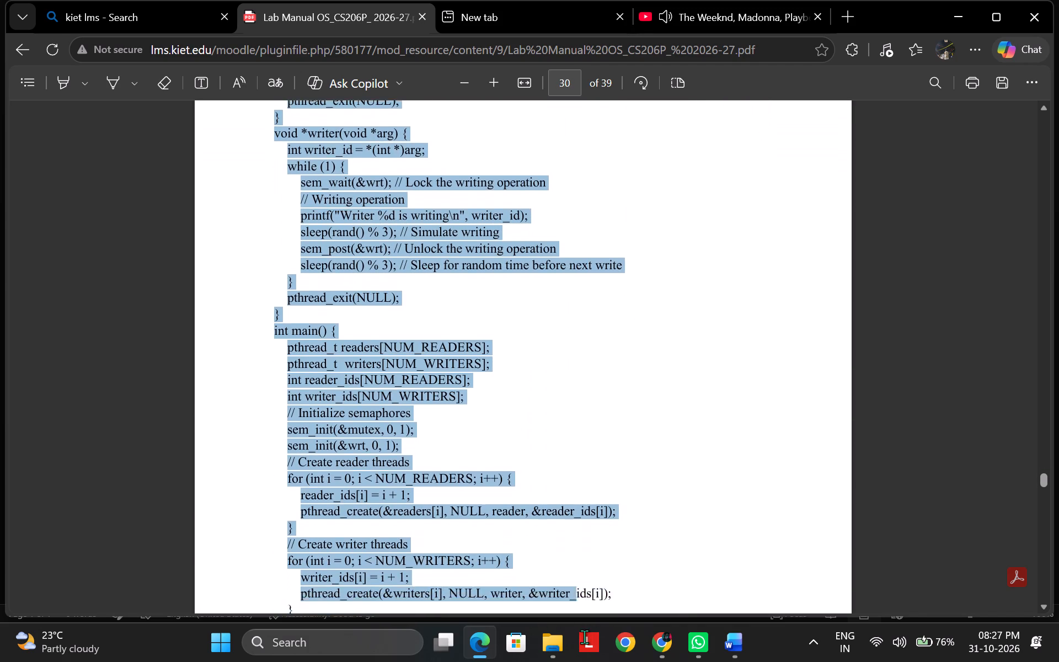
drag(584, 637, 565, 589)
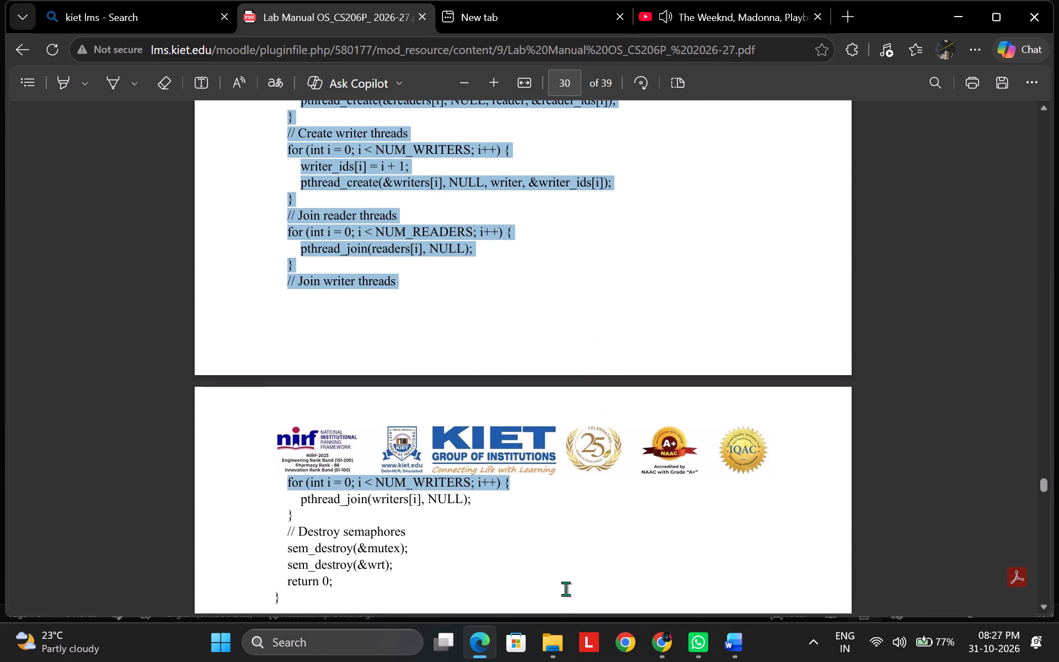
drag(565, 589, 591, 644)
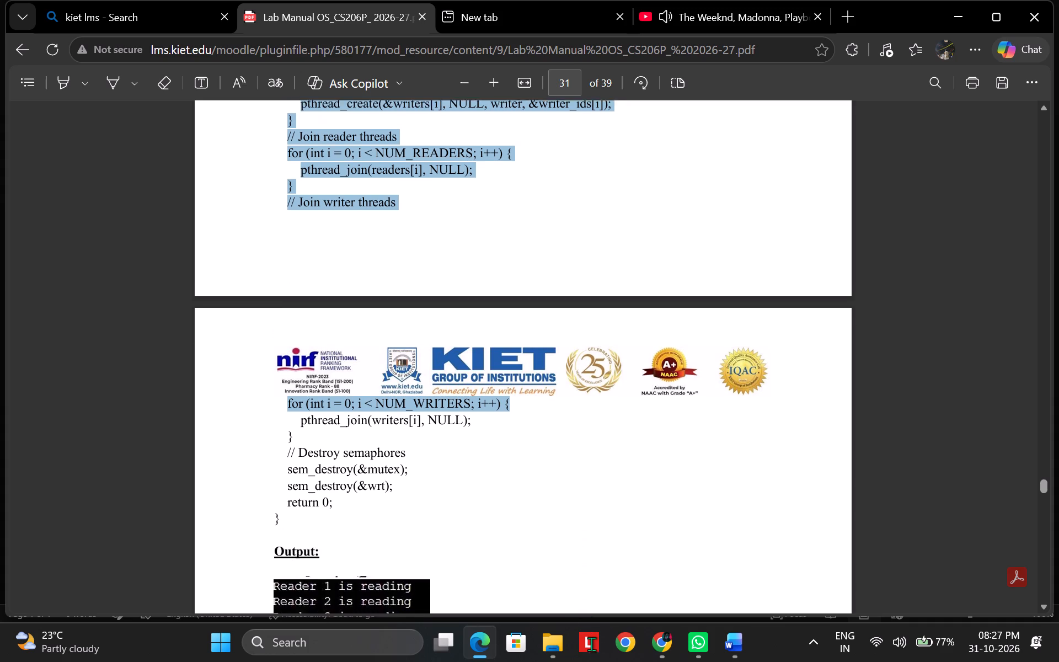
drag(591, 644, 318, 306)
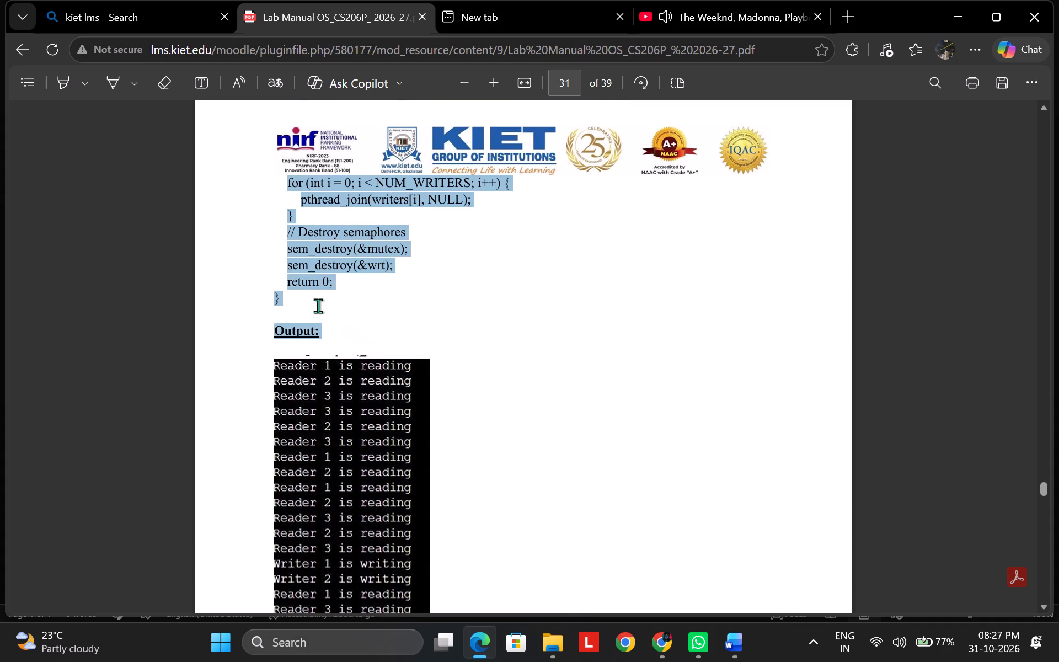
drag(318, 306, 288, 305)
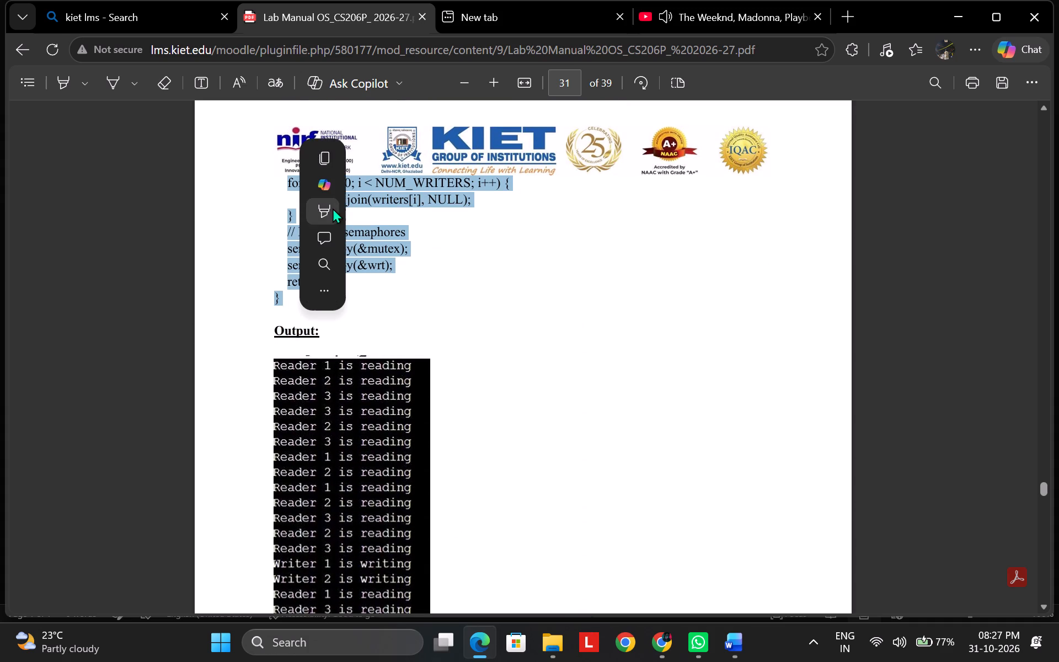
click(330, 160)
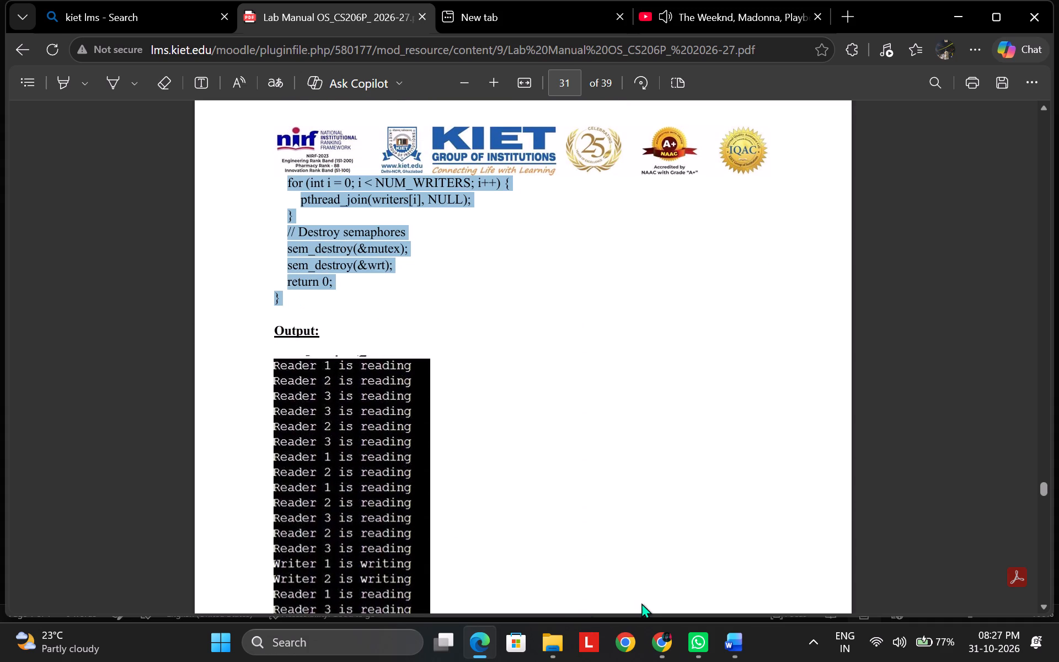
Switch to the blank Word document and enter the centred heading "OS LAB EXPErIMENT 12".
click(729, 642)
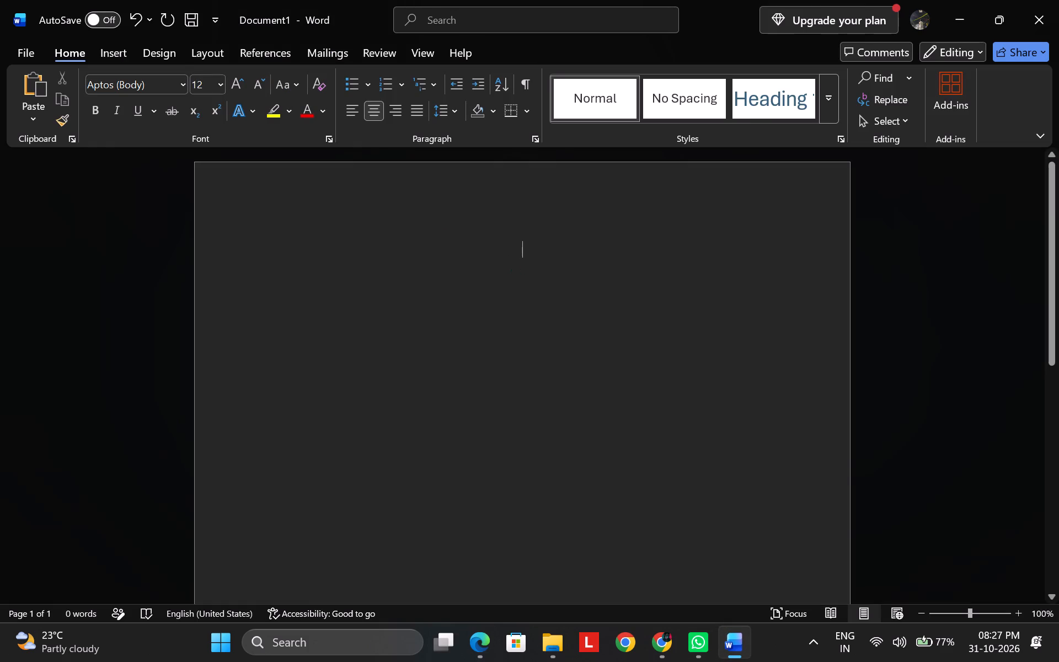
key(shift+o)
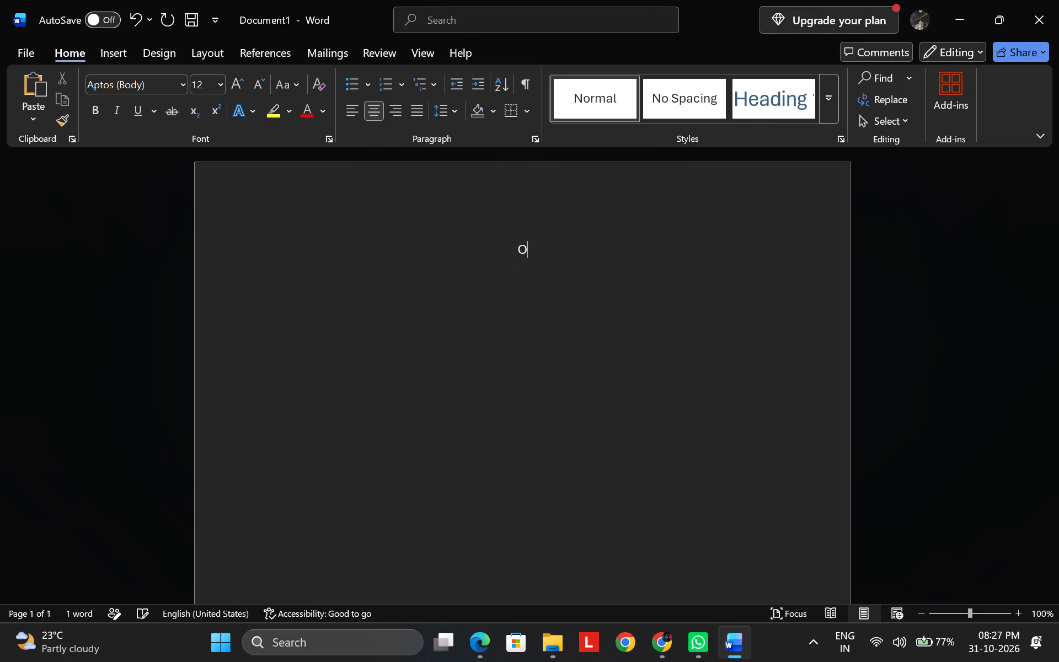
text(S)
key(space)
text(ASSI)
text(GN)
key(shift+BackSpace)
key(shift+BackSpace)
key(shift+BackSpace)
key(shift+BackSpace)
key(shift+BackSpace)
key(shift+BackSpace)
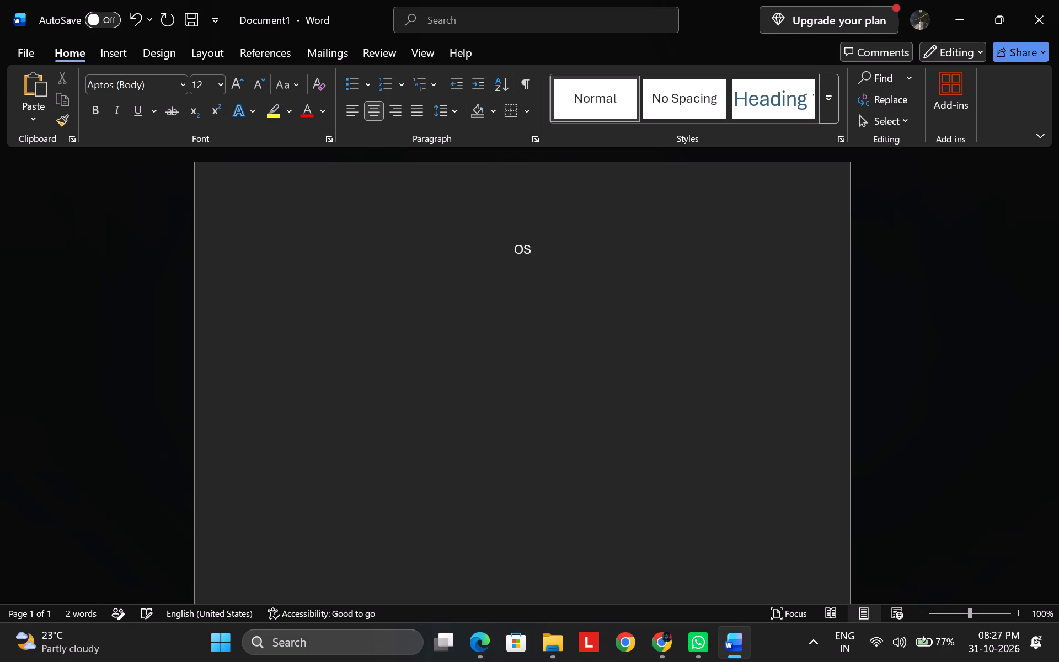
text(LAB)
key(space)
key(shift+e)
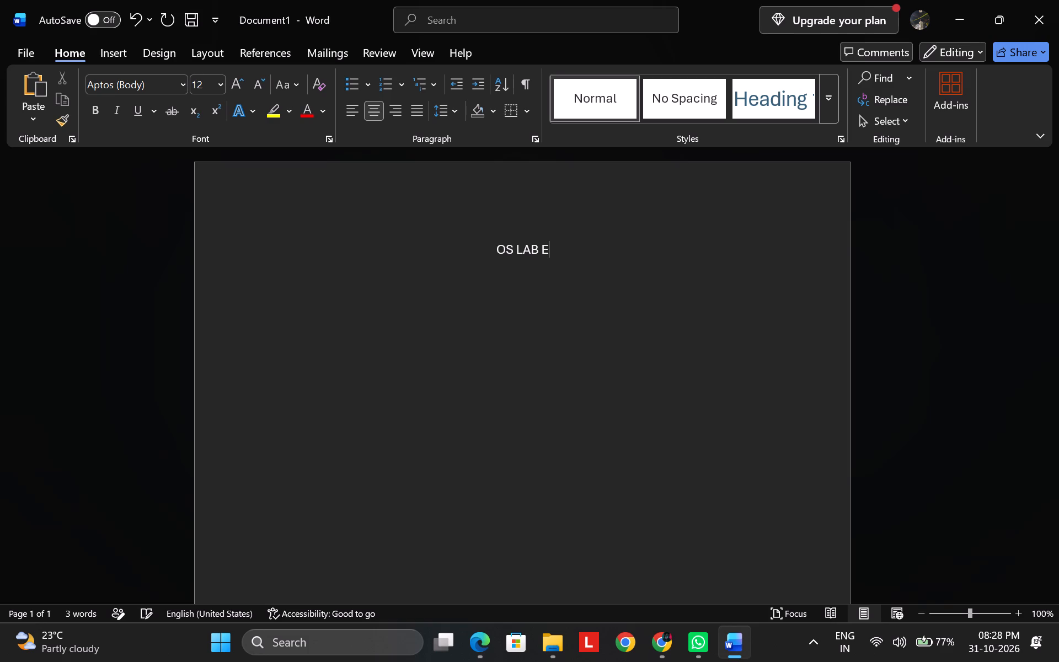
key(shift+x)
text(PErIMENT)
key(space)
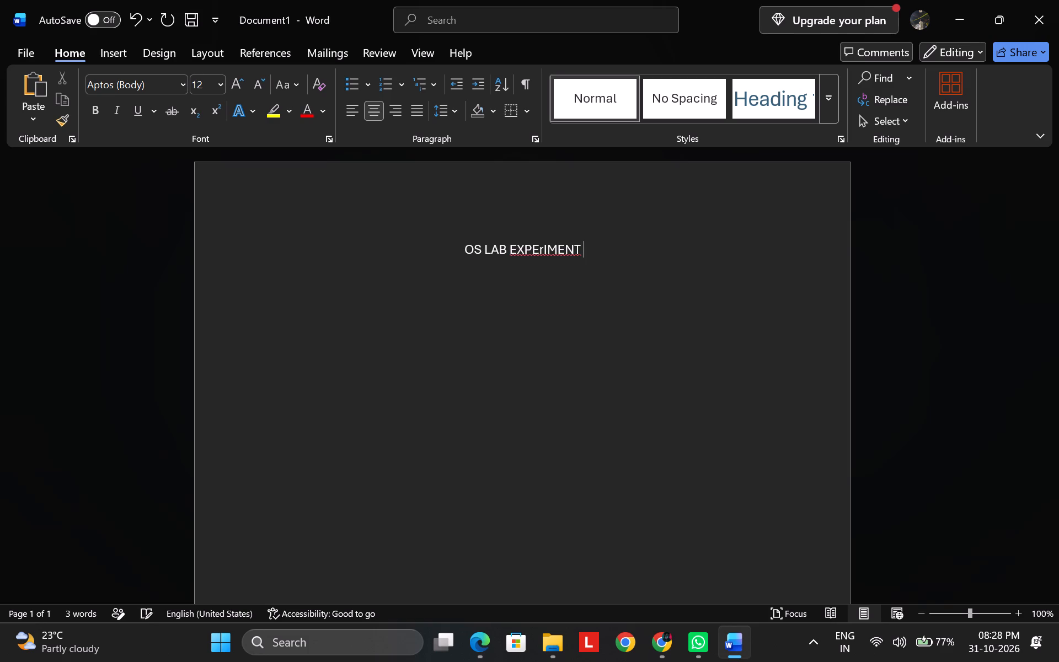
text(!@)
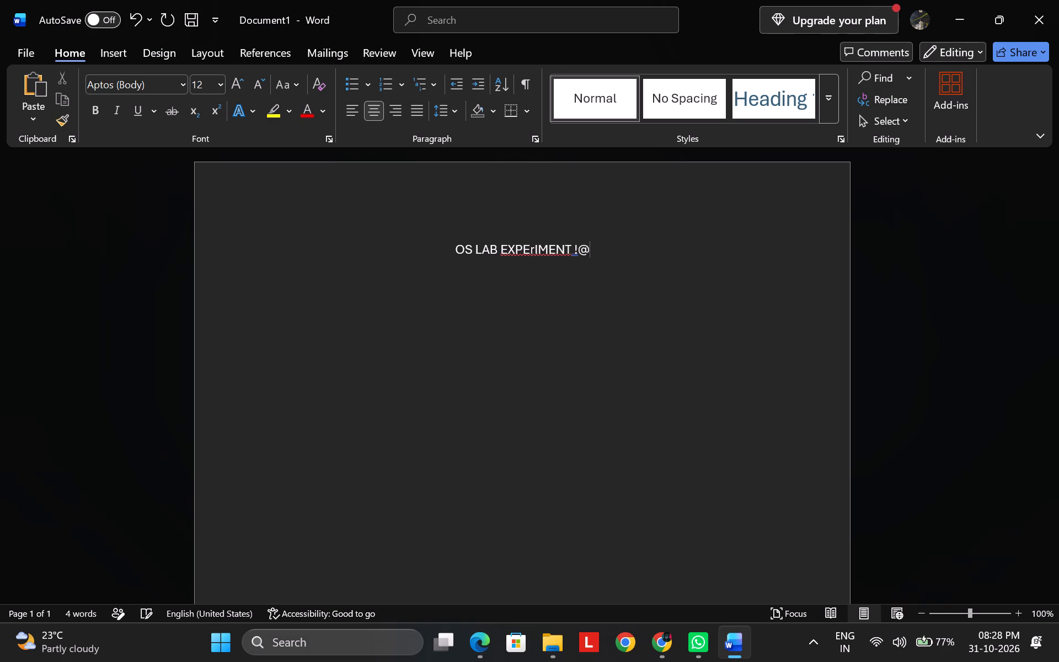
key(BackSpace)
key(BackSpace)
text(12)
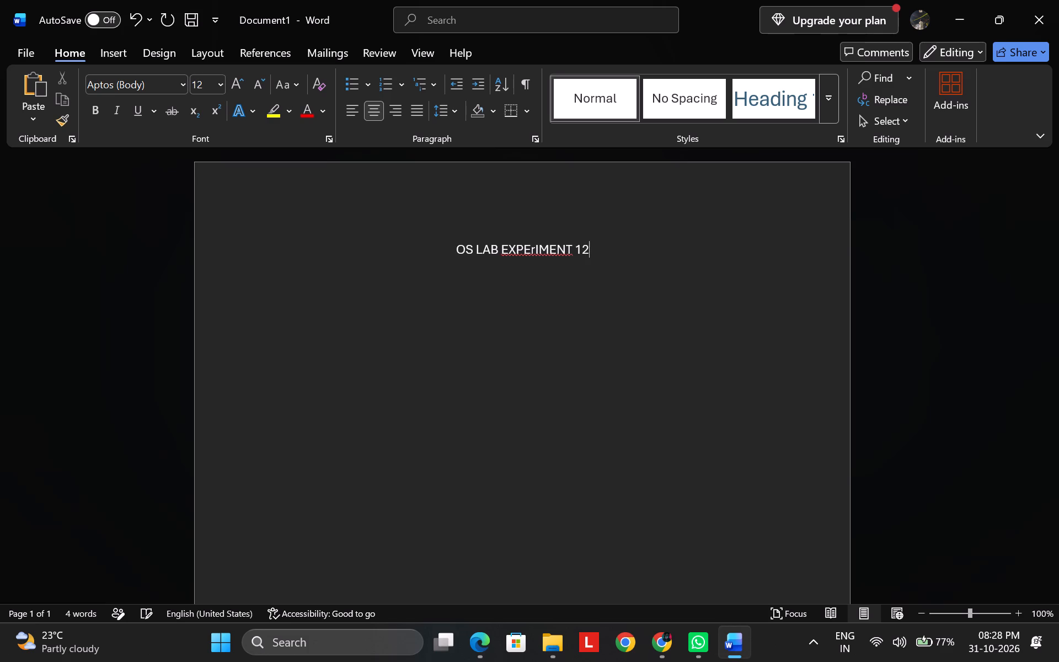
click(356, 107)
click(376, 117)
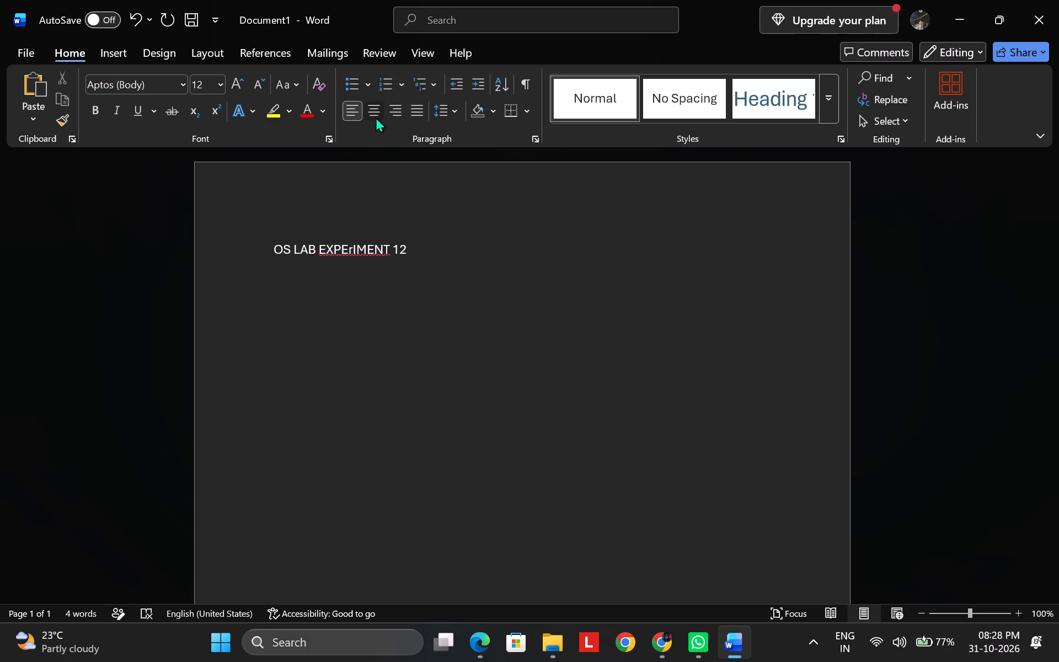
Paste the copied program as plain text on a new left-aligned line below the heading.
key(Return)
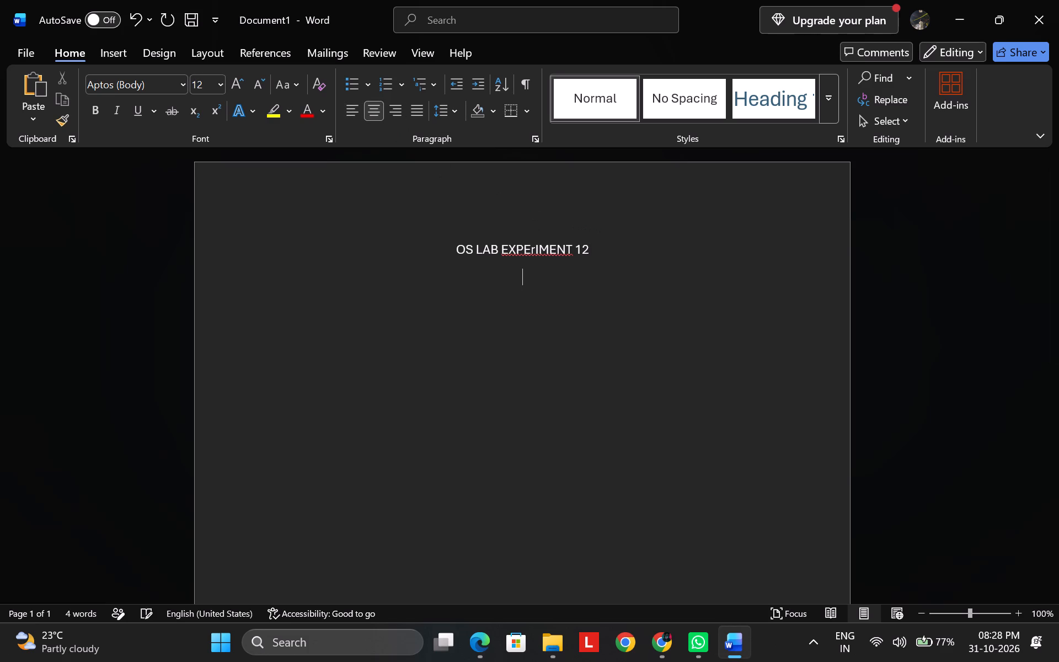
click(348, 118)
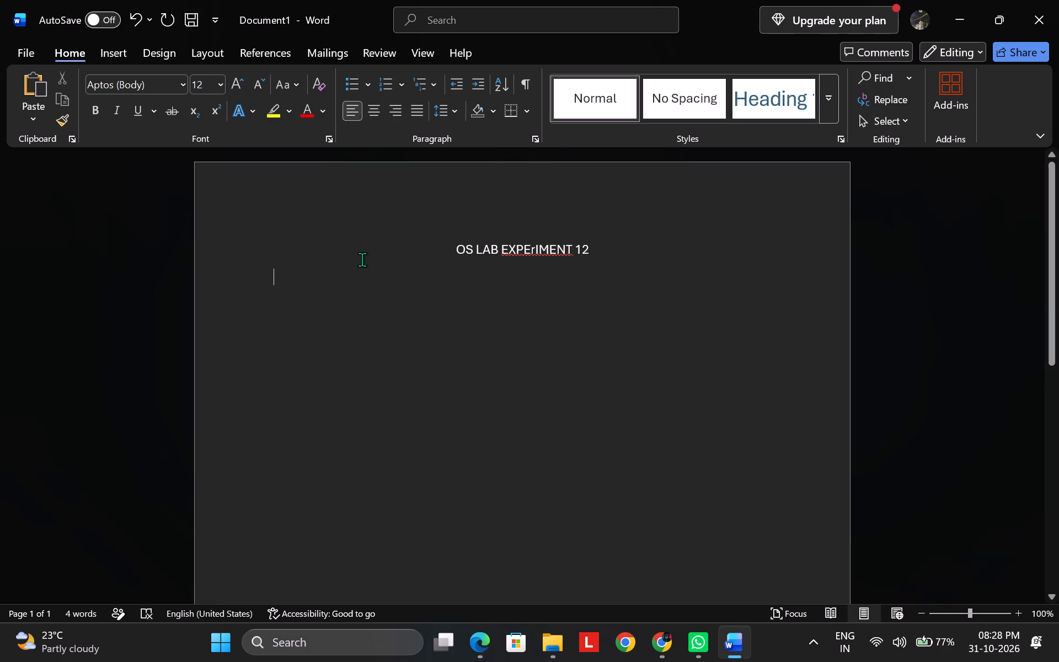
key(ctrl+shift+v)
Delete the comment "// Semaphore for mutual exclusion" after the sem_t mutex declaration.
scroll(450, 435, up, 3)
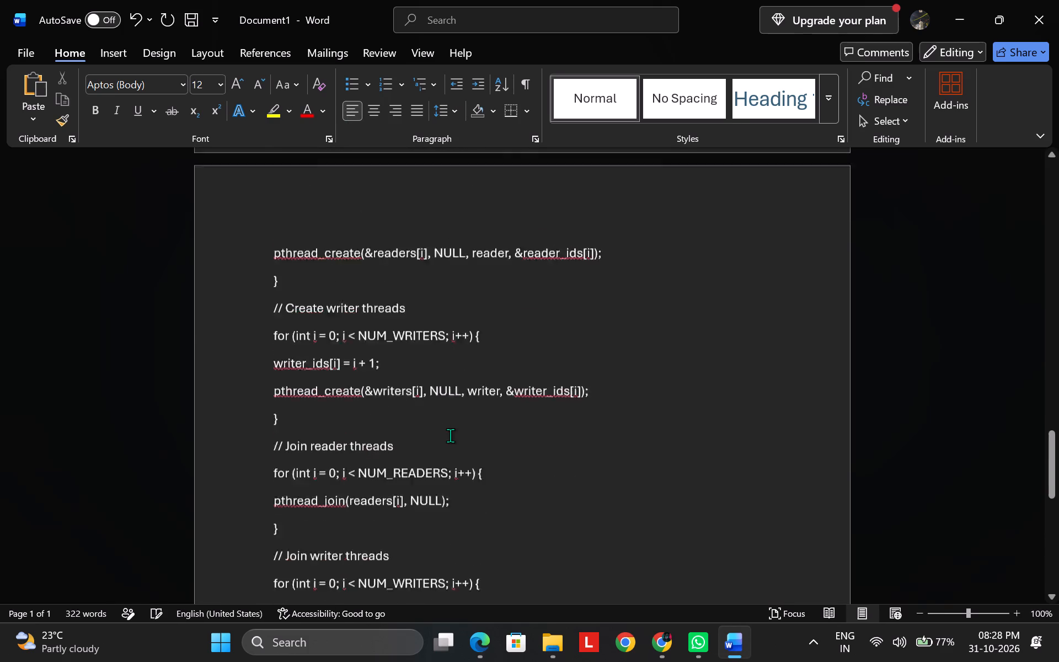
scroll(450, 435, up, 6)
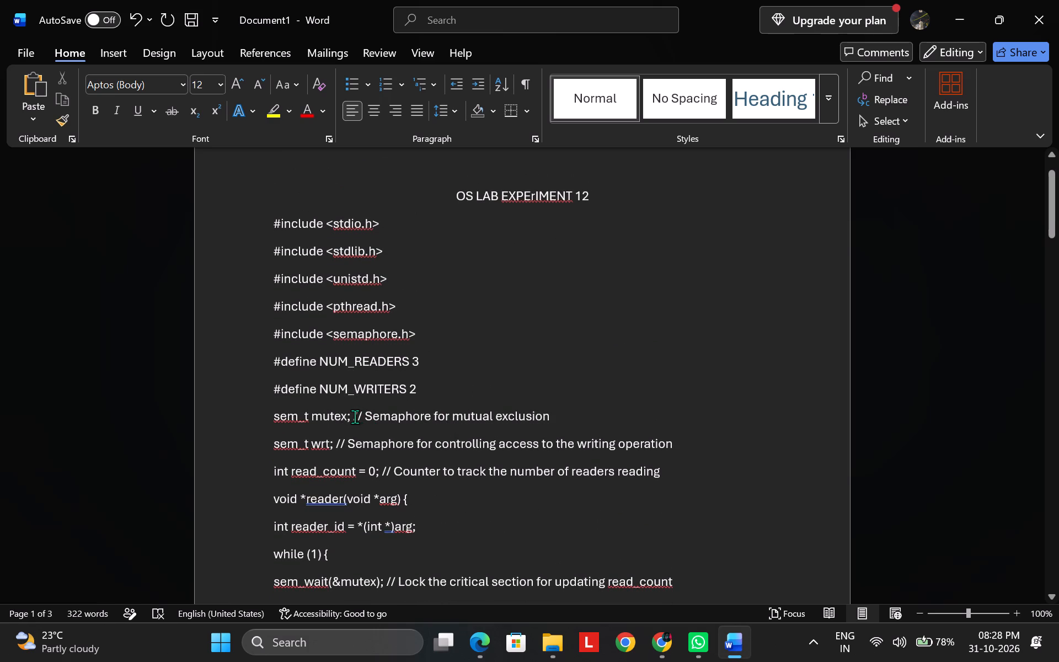
drag(355, 417, 544, 418)
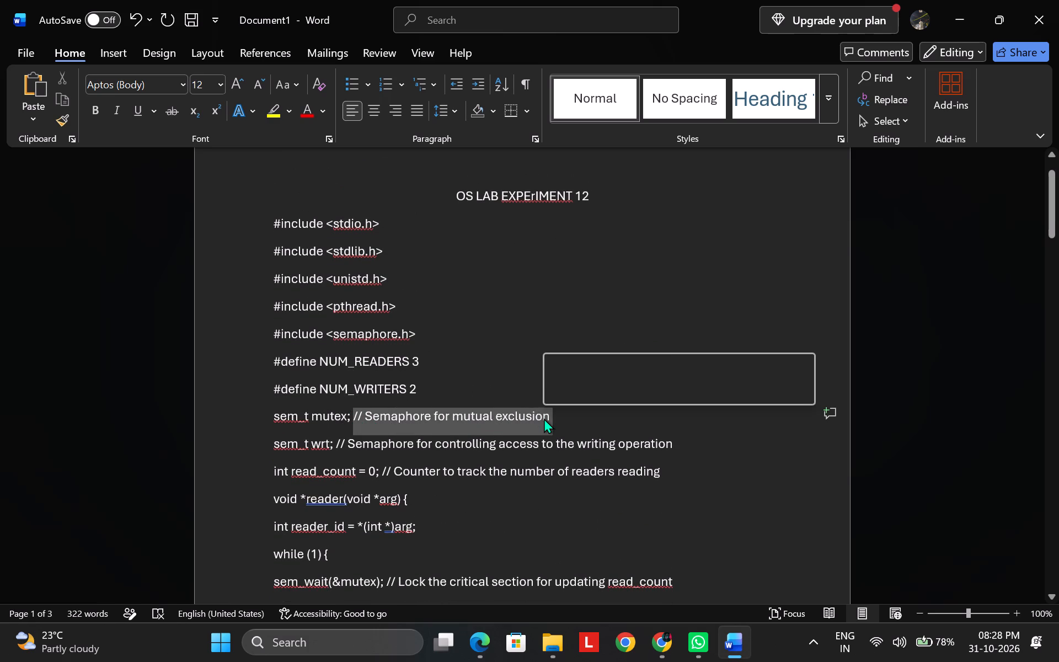
key(BackSpace)
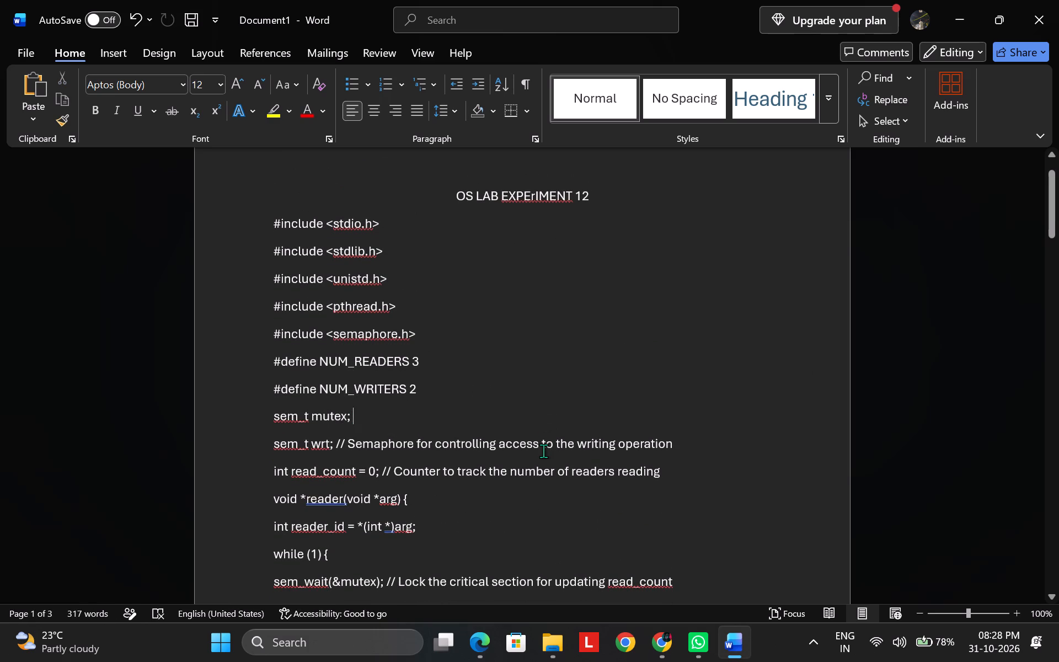
In the reader function, delete the comment after the first sem_wait(&mutex); and everything following "sem_wait(&wrt" on its line.
scroll(512, 396, down, 1)
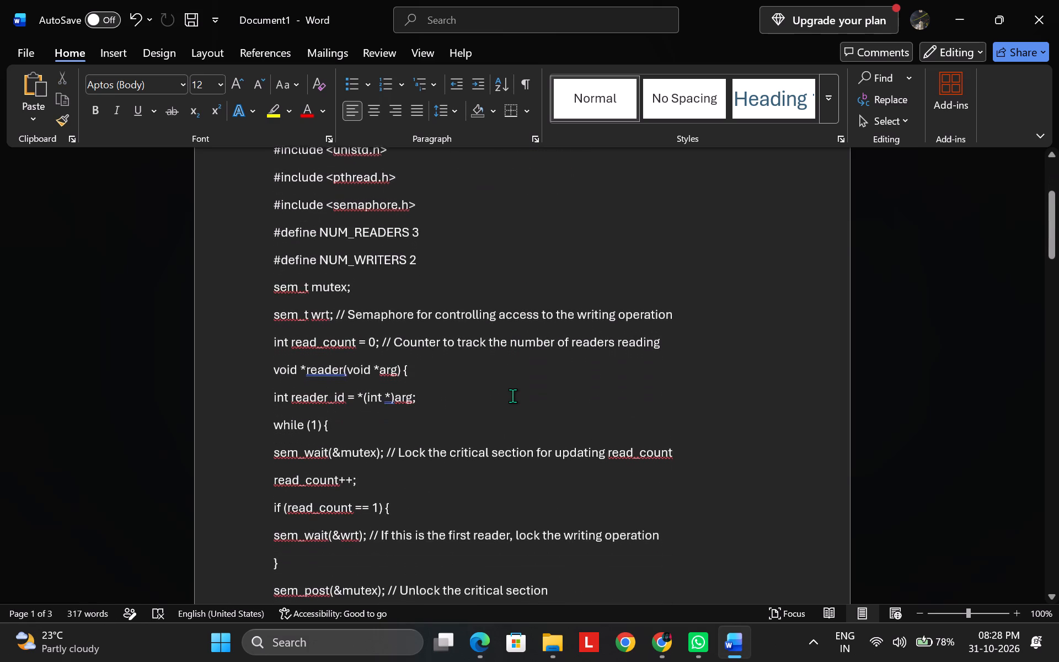
scroll(512, 396, down, 2)
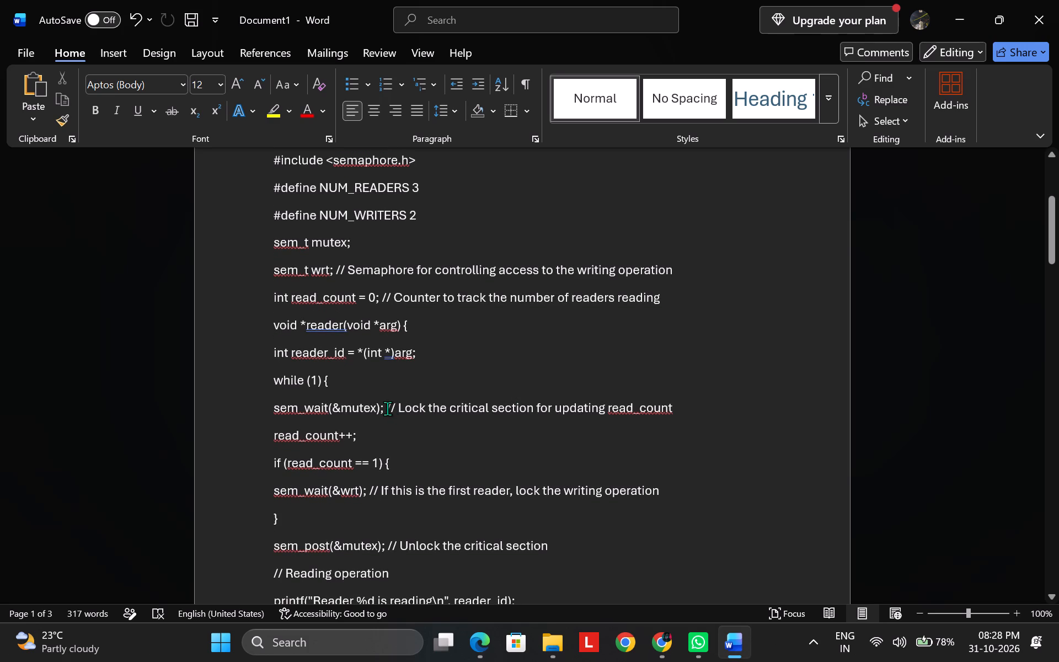
drag(387, 408, 694, 405)
key(BackSpace)
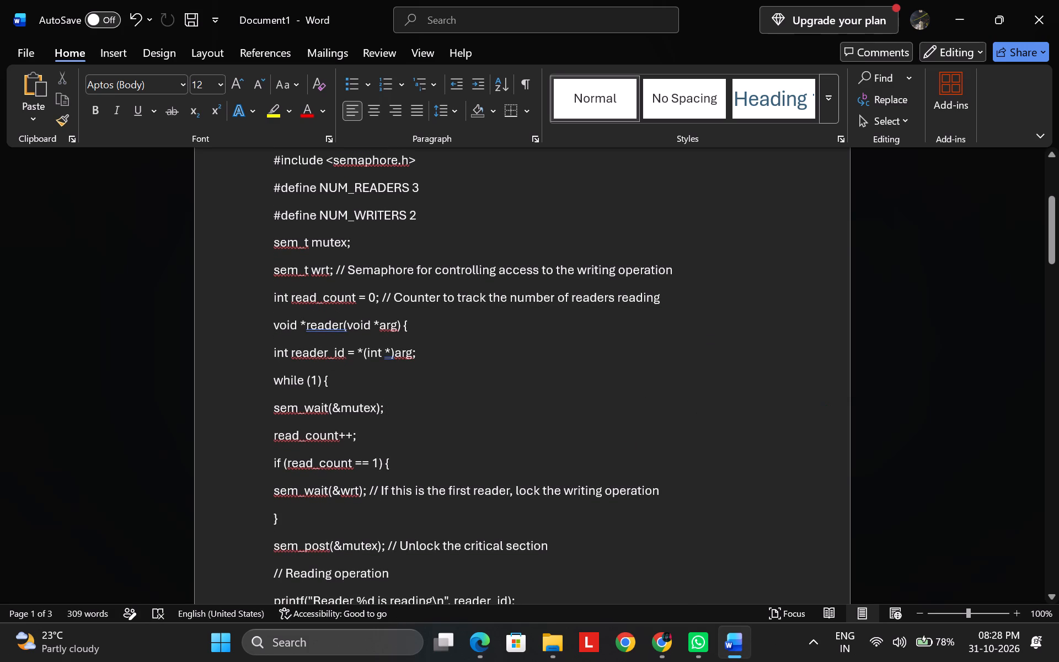
drag(366, 492, 717, 491)
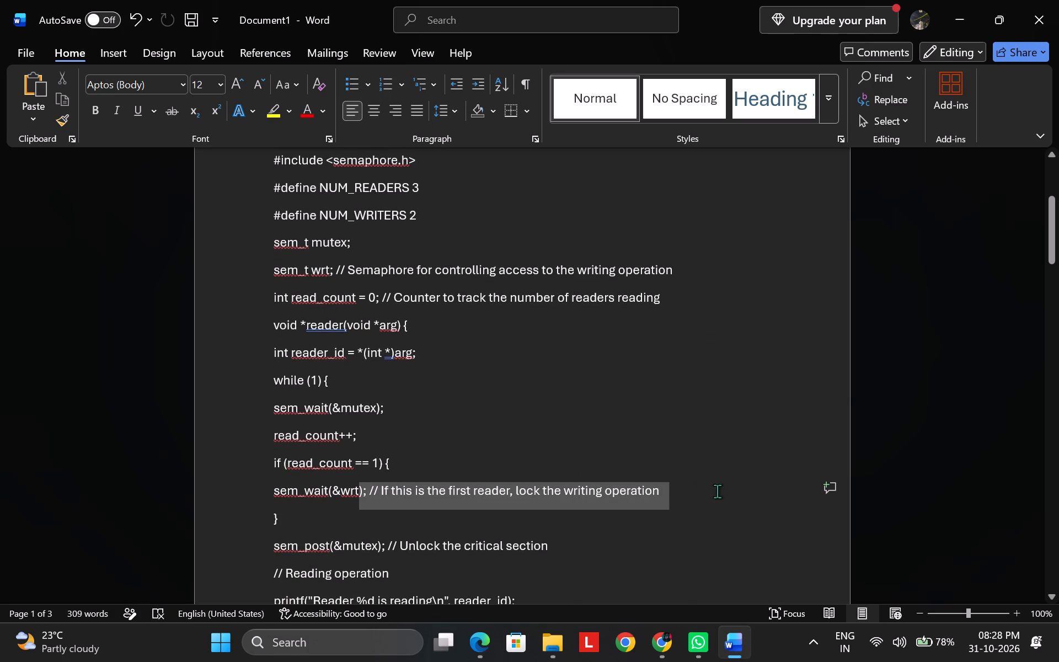
drag(717, 491, 733, 487)
key(BackSpace)
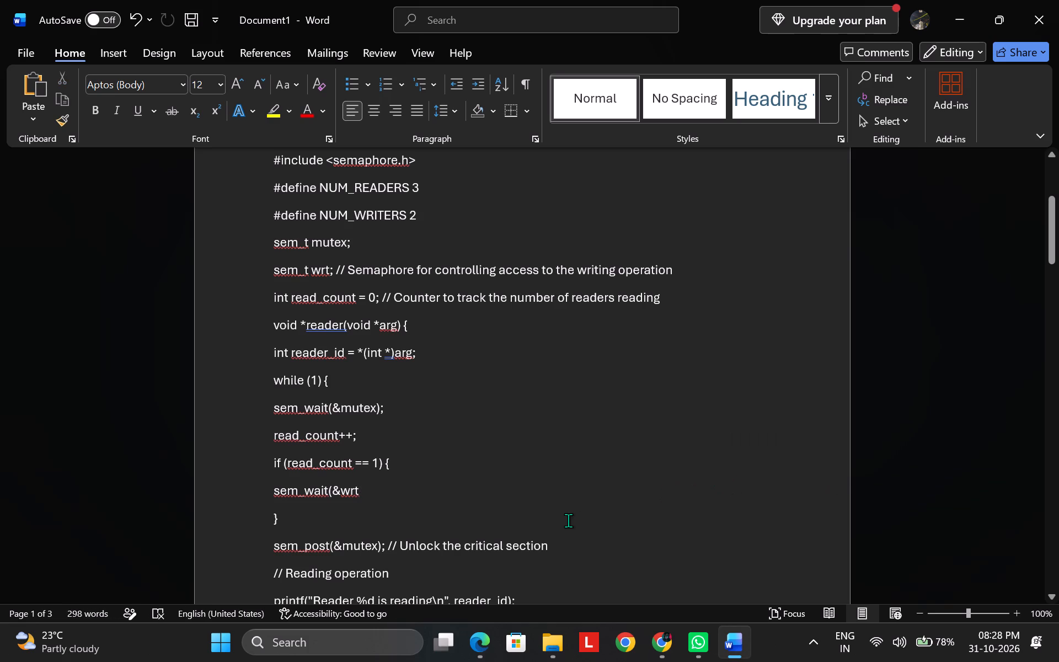
Delete the "Unlock the critical section" comment after the first sem_post(&mutex); together with the "Reading operation" comment line below it.
scroll(568, 520, down, 1)
drag(387, 322, 436, 354)
key(BackSpace)
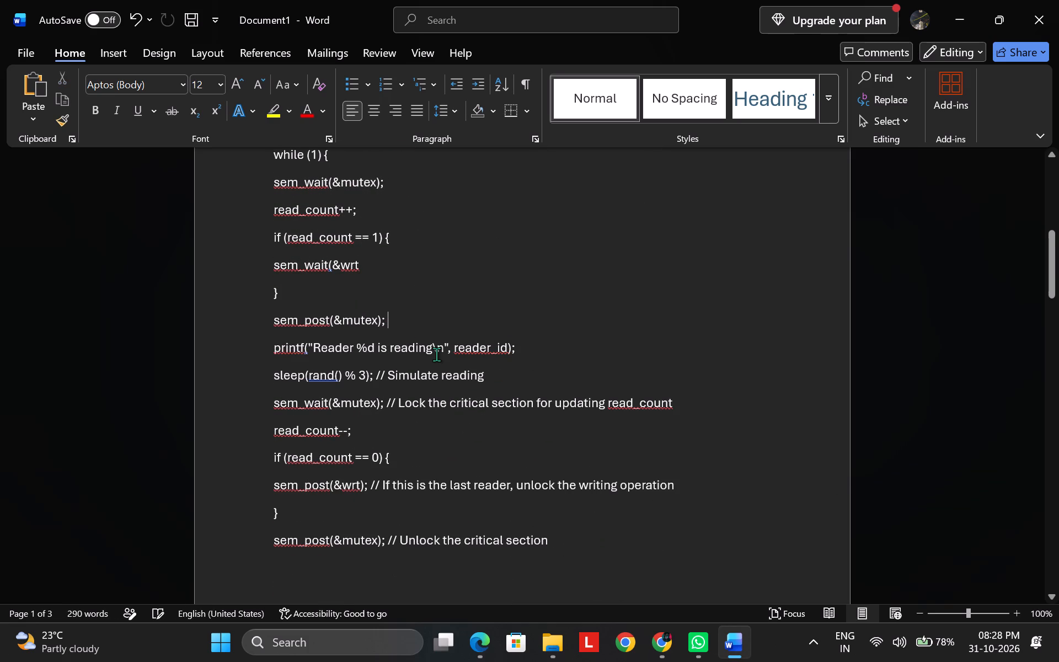
In the reader function, delete everything after "sem_wait(&mutex" on the line above read_count--; and the comment after sem_post(&wrt);.
drag(384, 403, 669, 407)
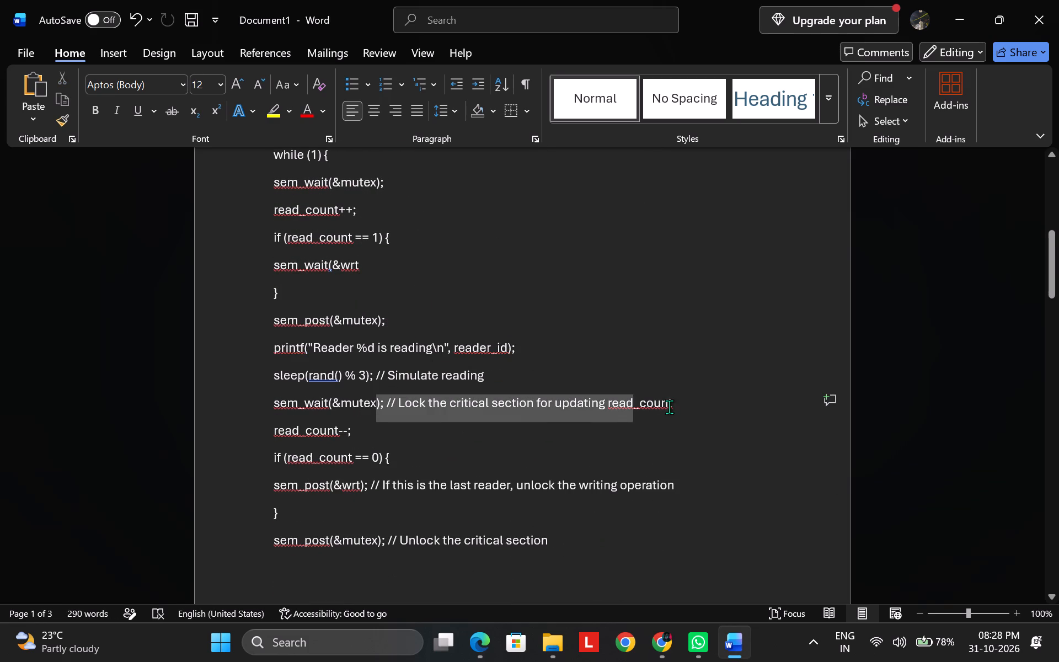
drag(669, 407, 678, 420)
key(BackSpace)
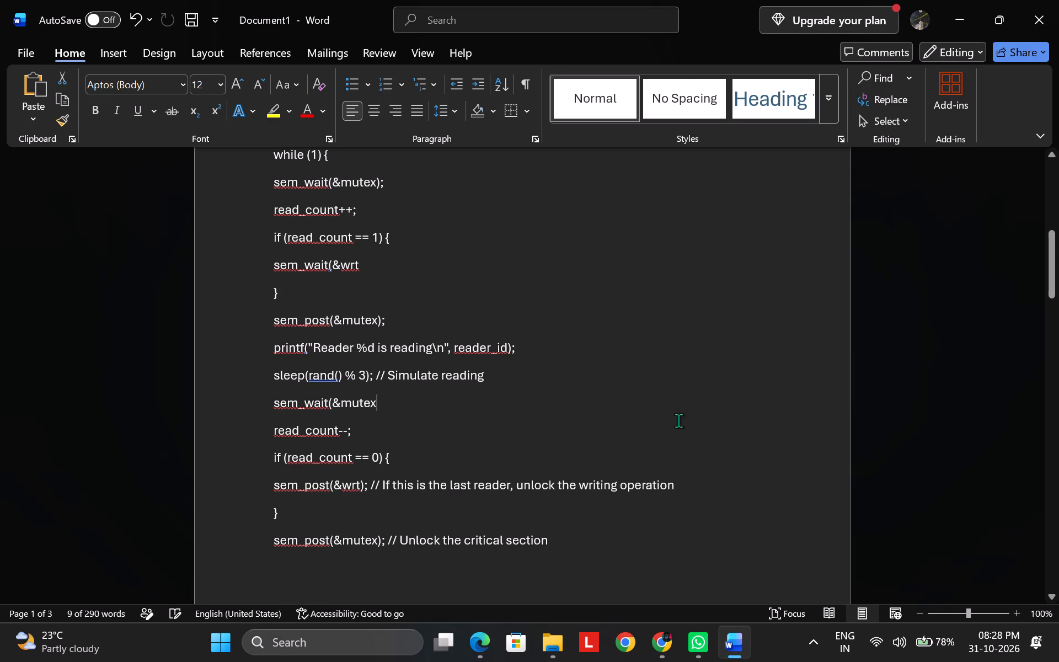
scroll(678, 420, down, 1)
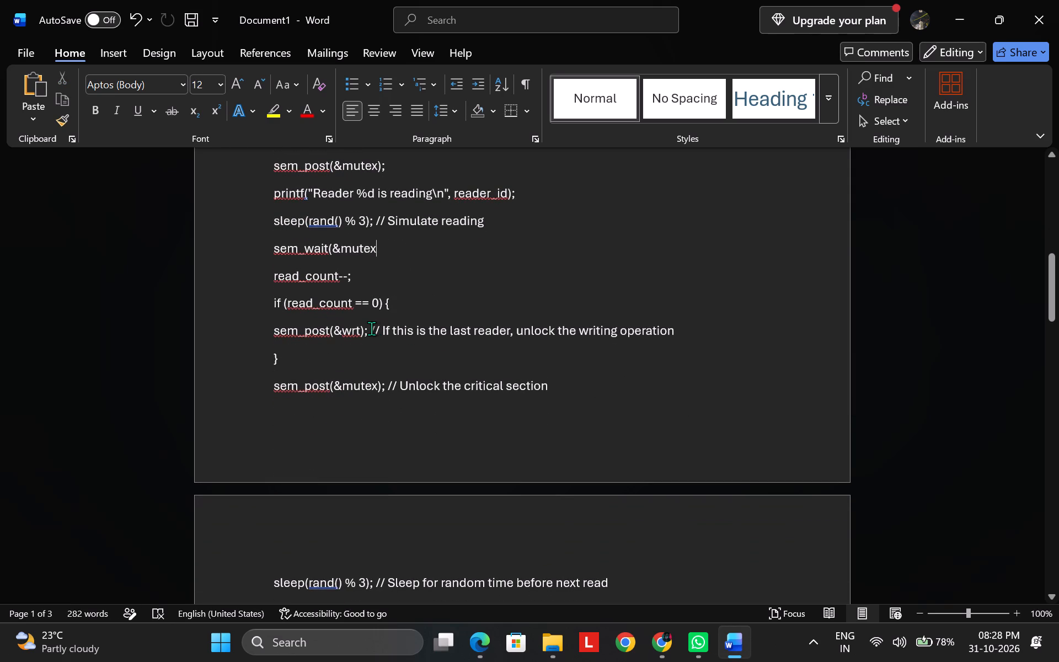
drag(371, 328, 708, 327)
key(BackSpace)
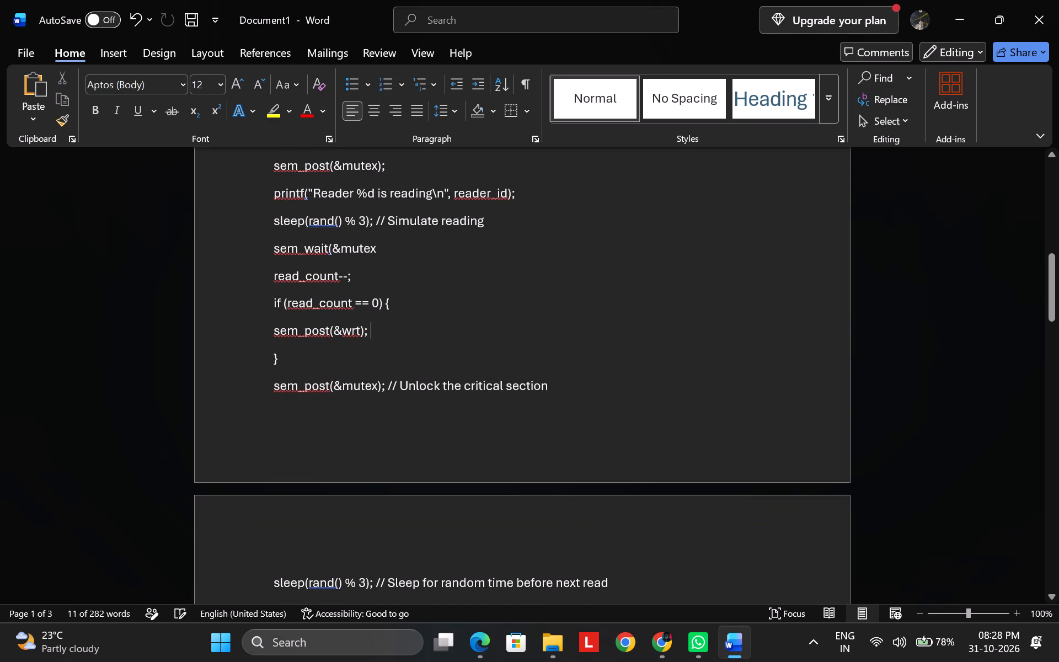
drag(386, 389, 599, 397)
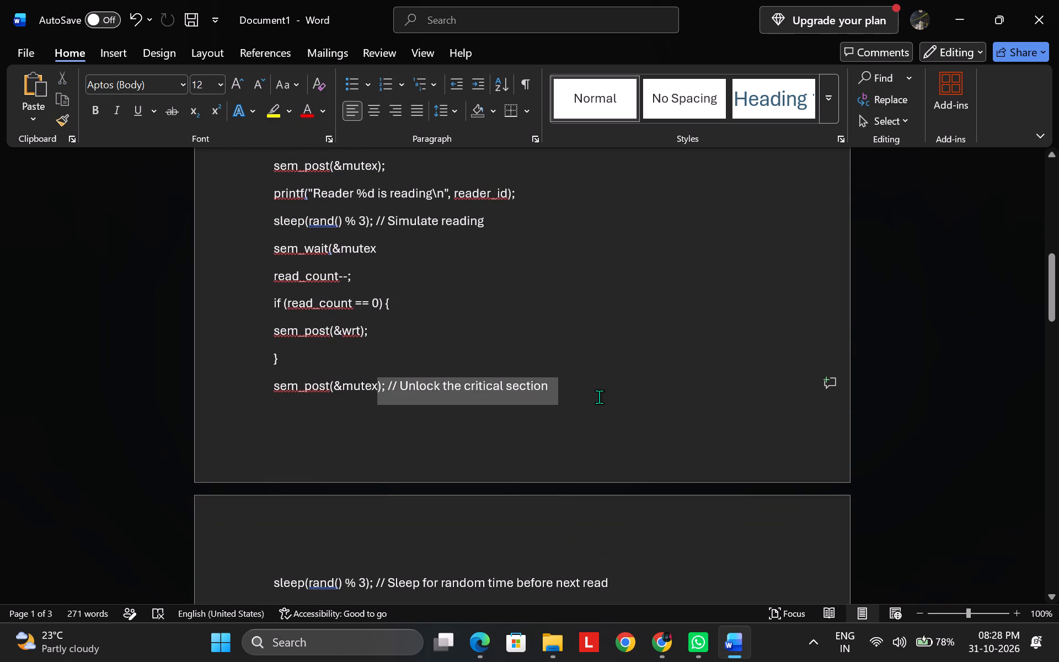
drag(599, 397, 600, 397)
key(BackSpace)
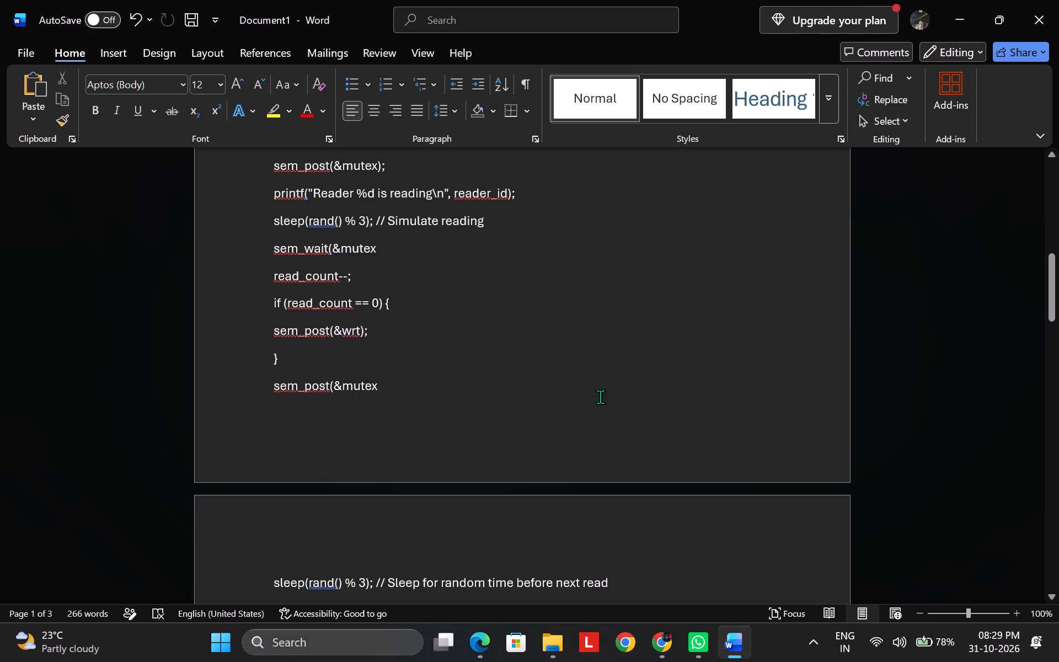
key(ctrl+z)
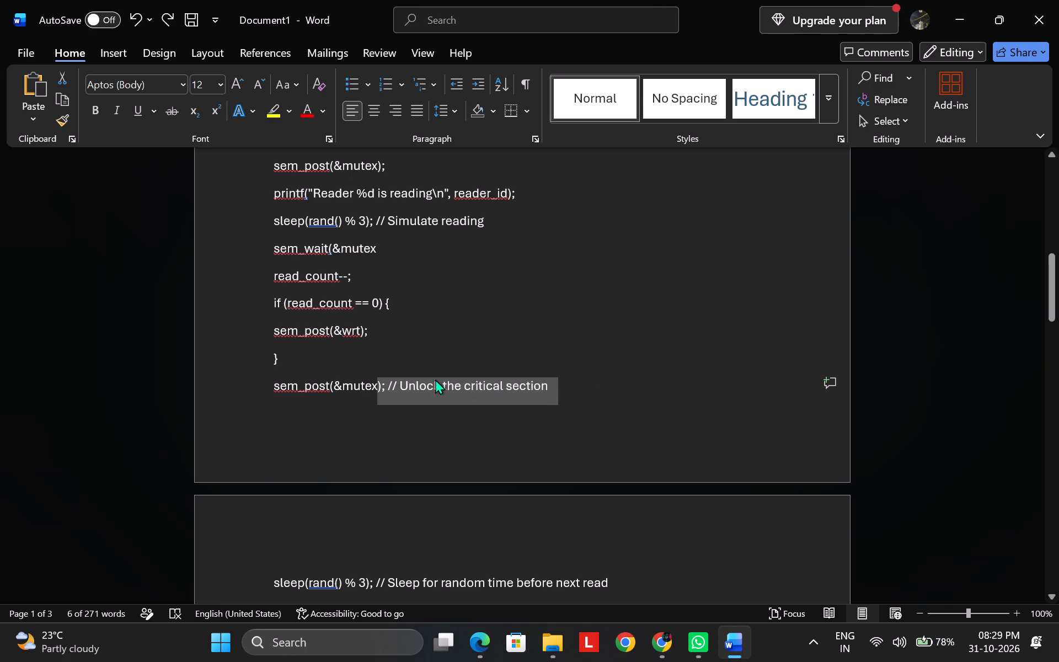
Delete the "// Unlock the critical section" comment after the reader's last sem_post(&mutex); and the "Sleep for random time before next read" comment below it.
click(395, 381)
click(387, 386)
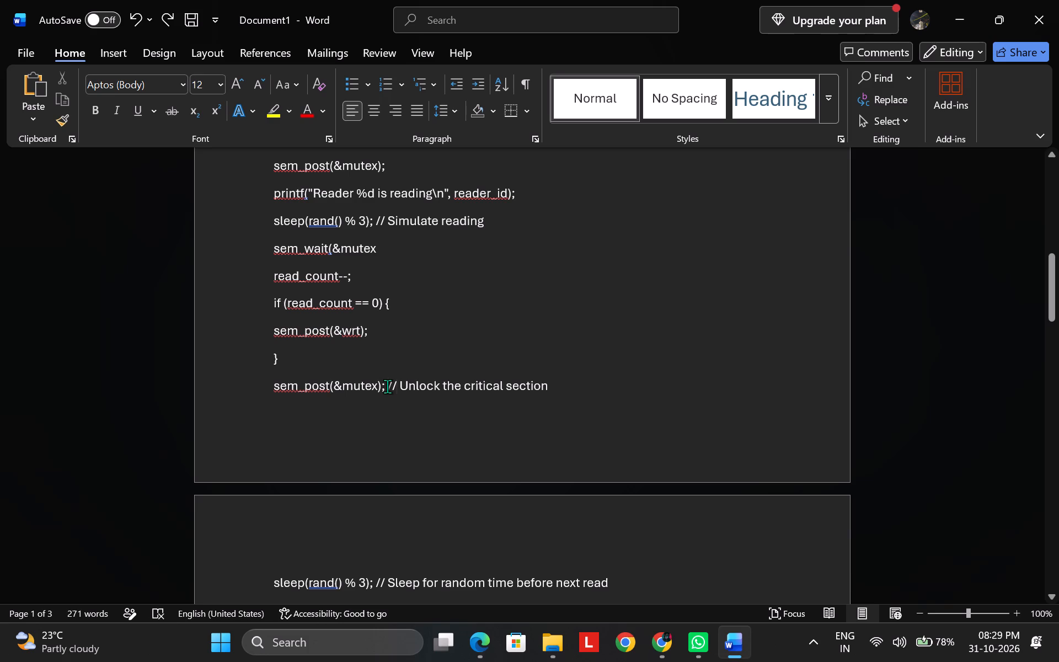
drag(387, 386, 579, 380)
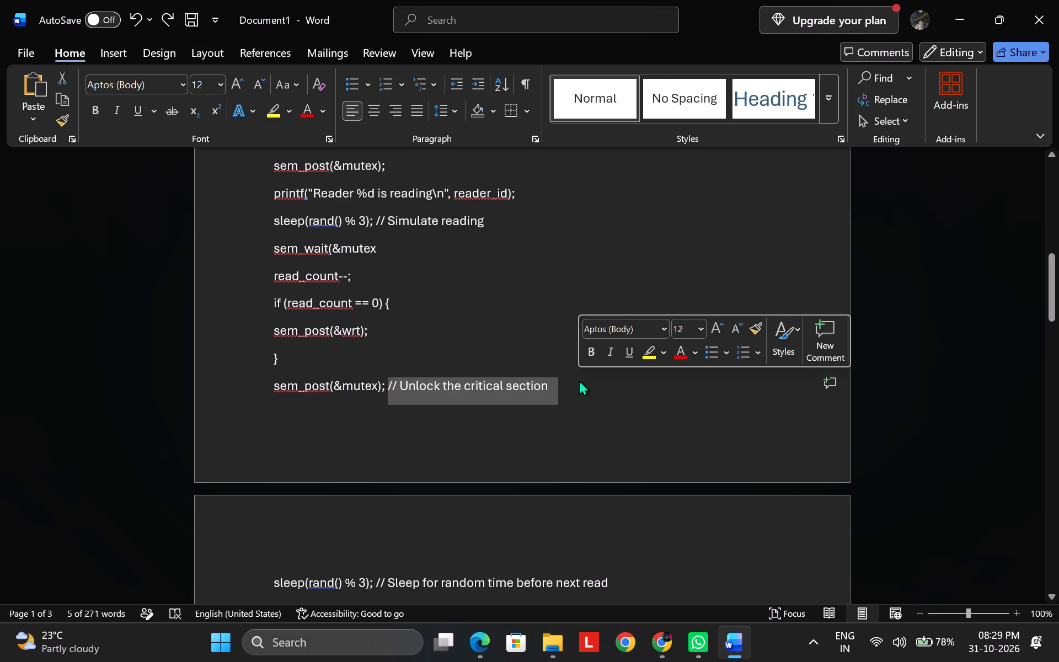
key(BackSpace)
scroll(579, 380, down, 2)
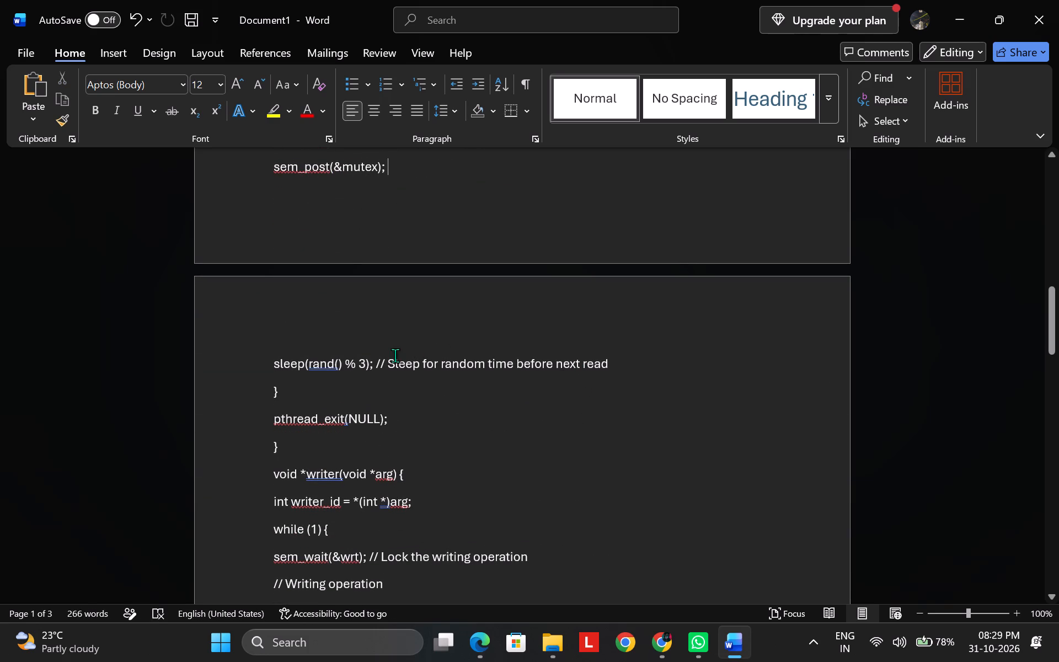
drag(376, 365, 678, 371)
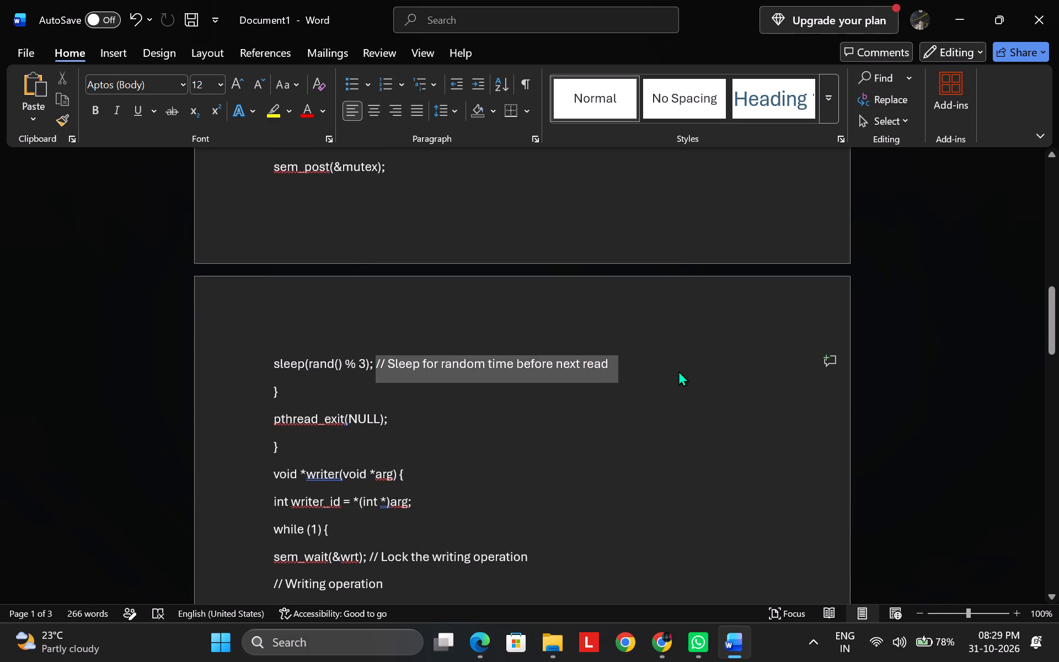
key(BackSpace)
In the writer function, delete the trailing comments after sem_wait(&wrt);, both sleep(rand() % 3); statements and sem_post(&wrt);.
scroll(450, 477, down, 1)
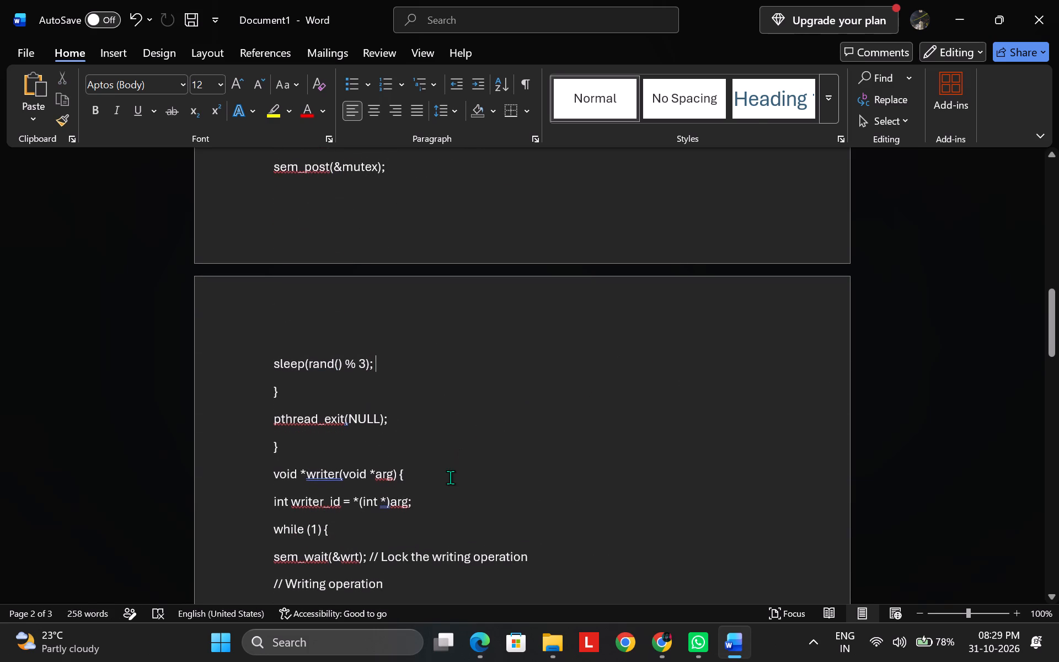
scroll(450, 477, down, 1)
drag(371, 465, 534, 469)
key(BackSpace)
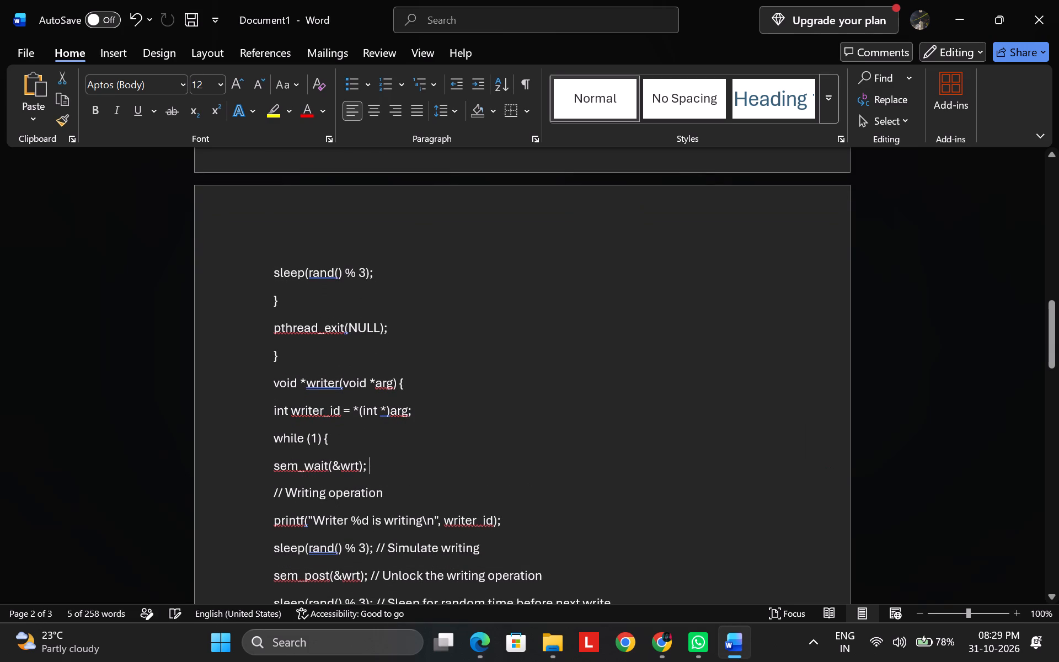
scroll(534, 469, down, 1)
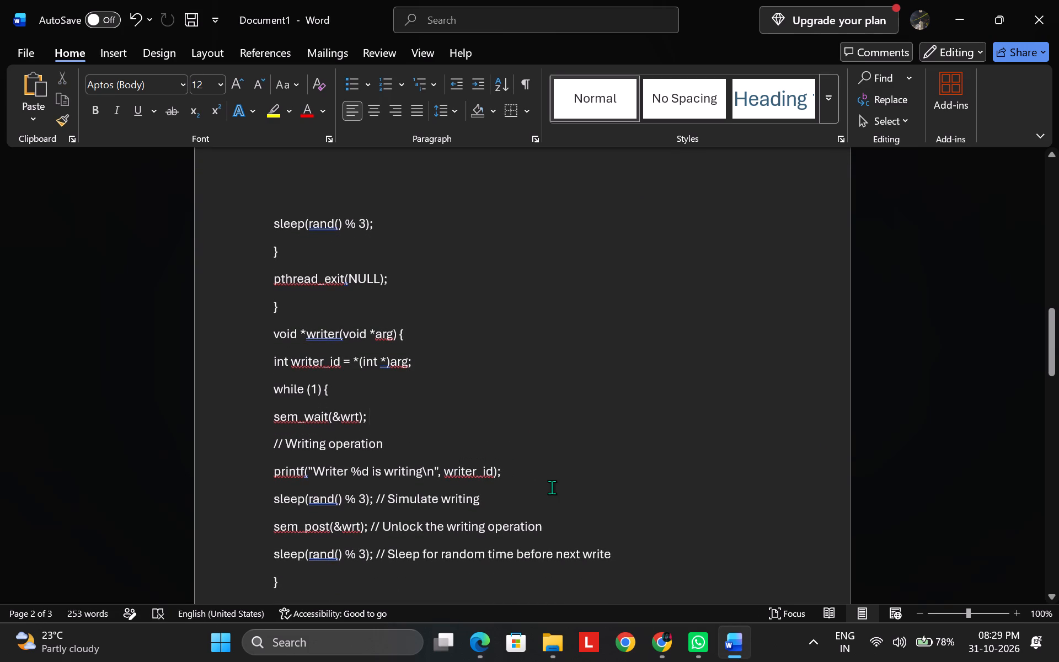
scroll(552, 488, down, 1)
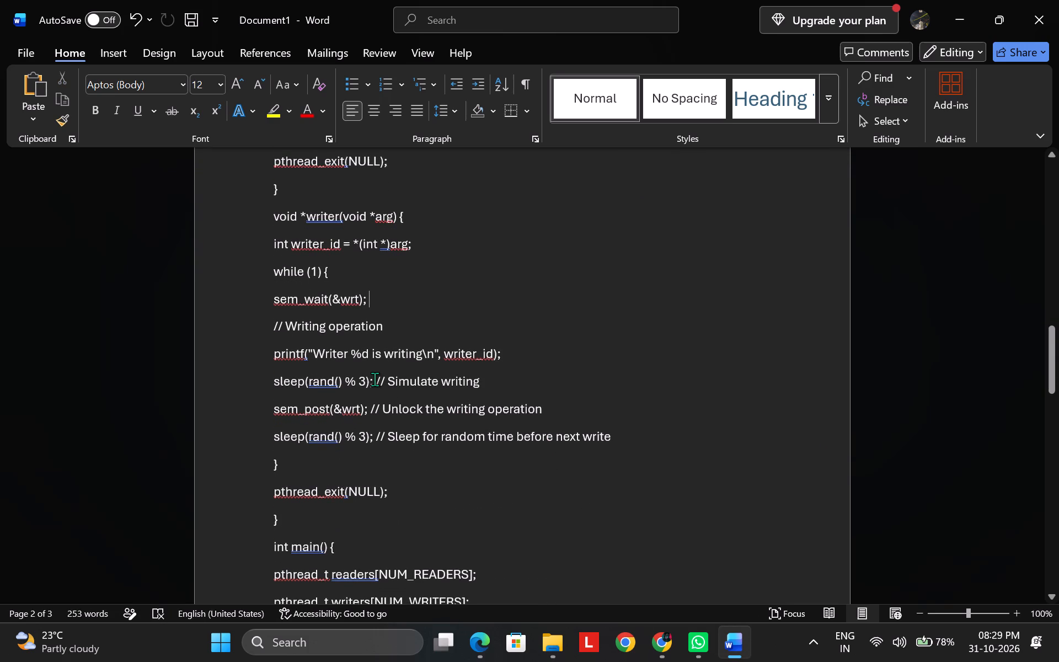
drag(375, 379, 505, 388)
key(BackSpace)
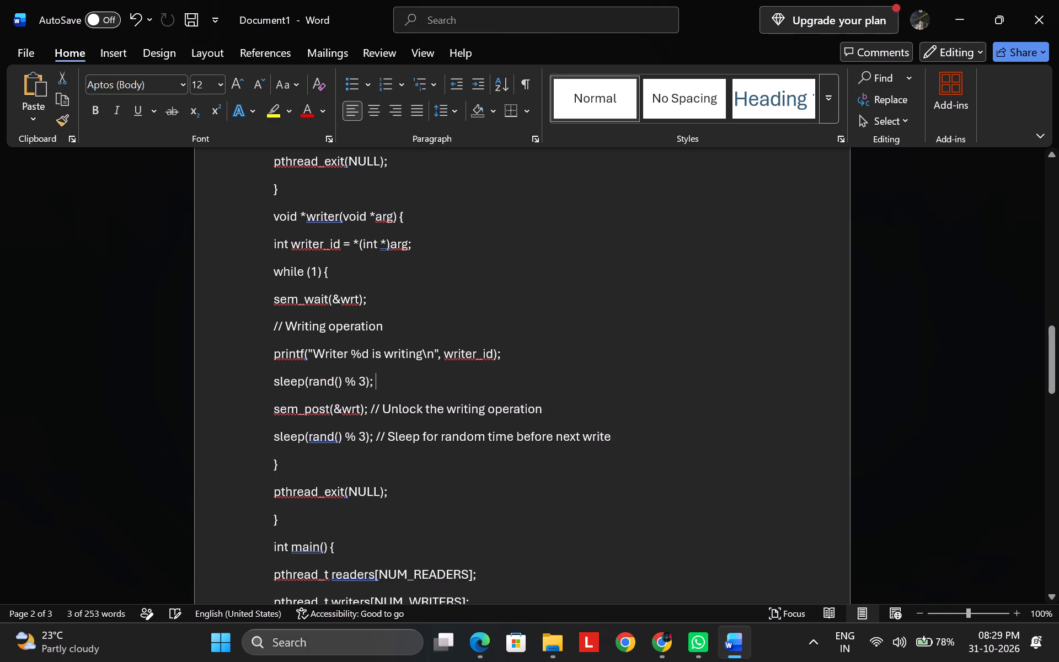
drag(372, 409, 470, 427)
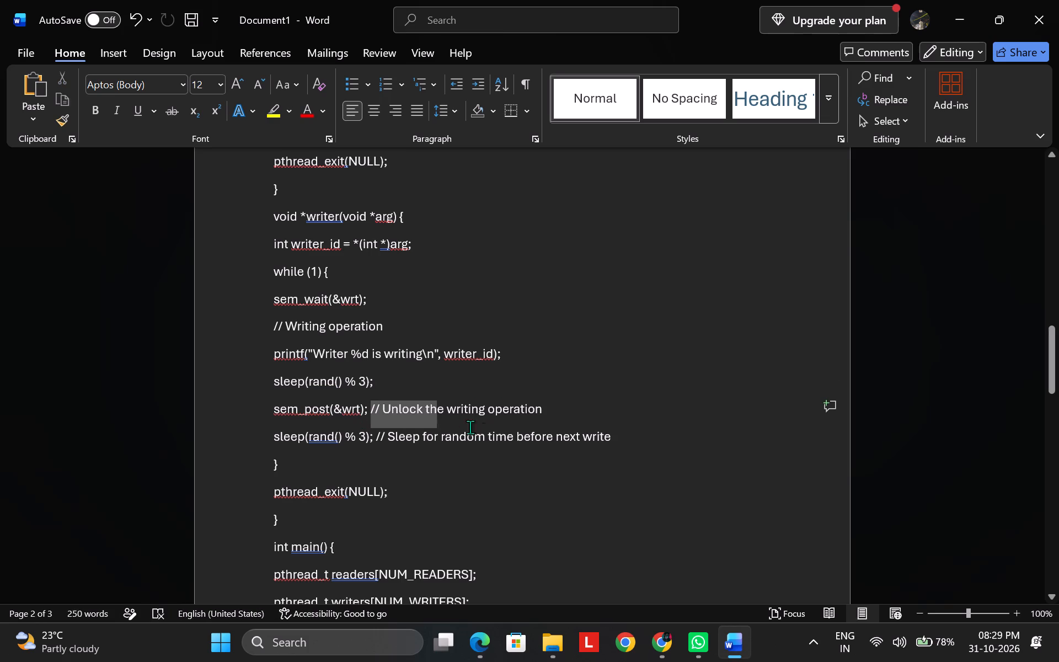
drag(470, 427, 582, 414)
key(BackSpace)
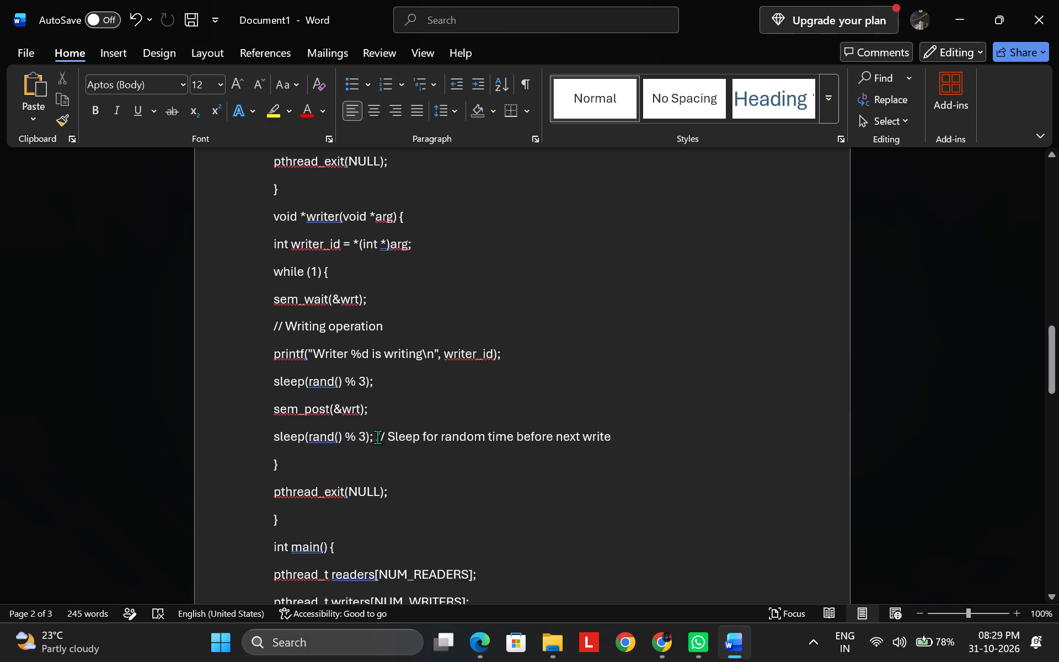
drag(377, 437, 654, 446)
key(BackSpace)
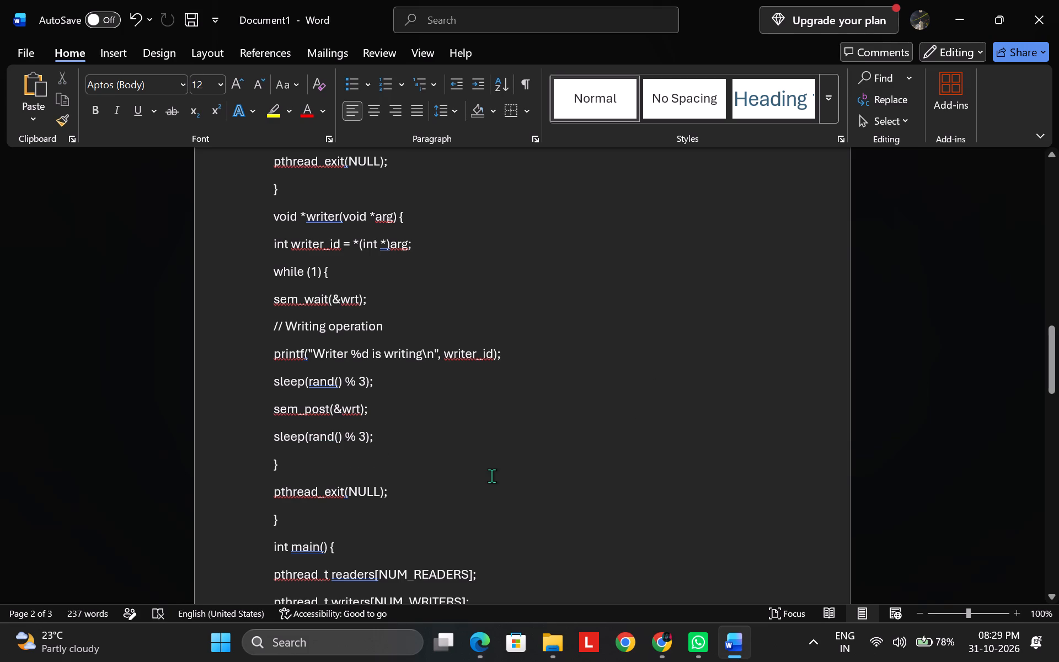
In main, delete the comment lines "// Create writer threads", "// Join reader threads" and "// Join writer threads".
scroll(491, 476, down, 3)
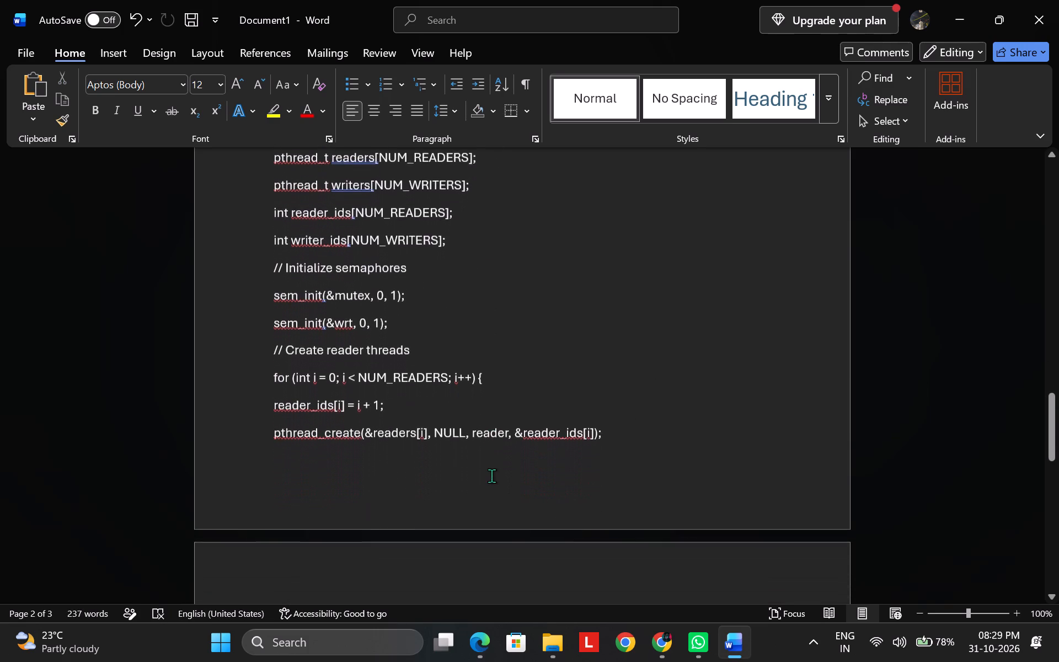
scroll(491, 476, down, 3)
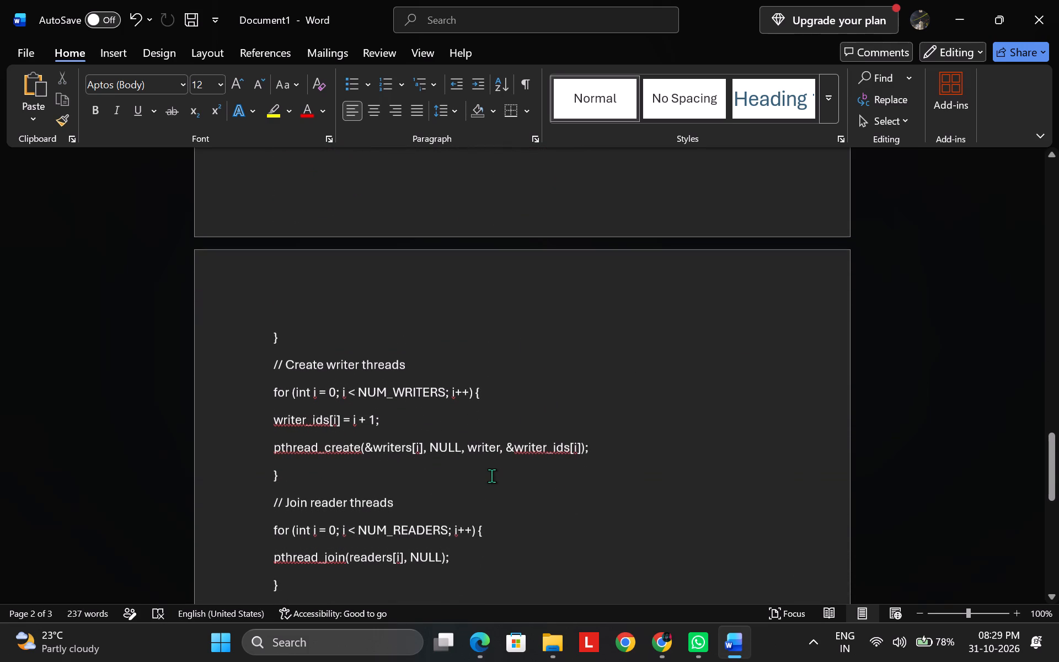
scroll(496, 539, down, 1)
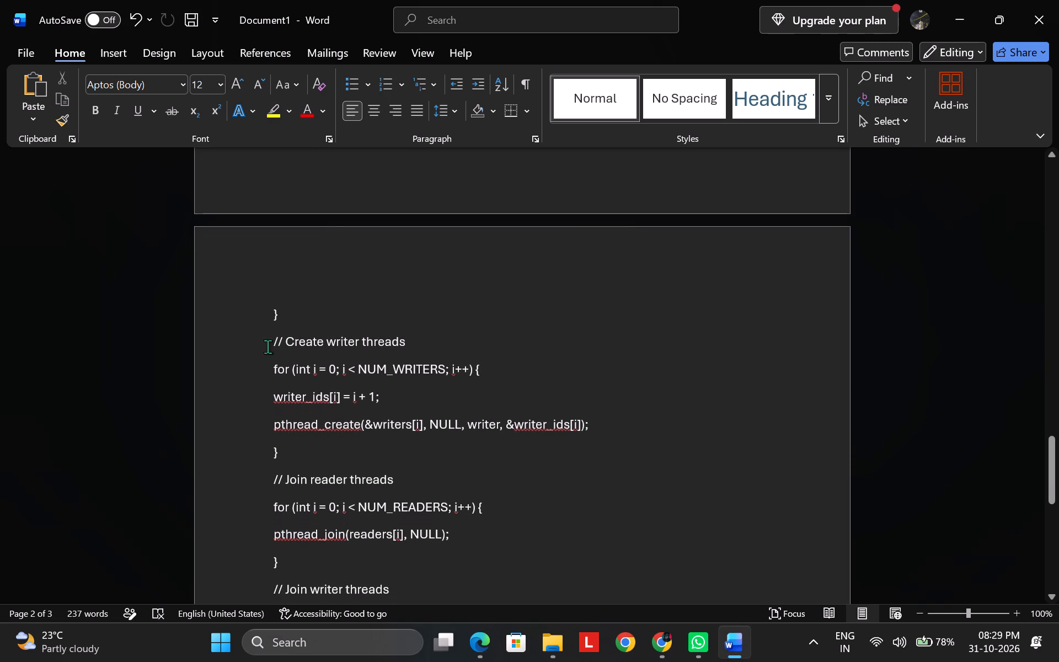
drag(270, 339, 416, 342)
key(BackSpace)
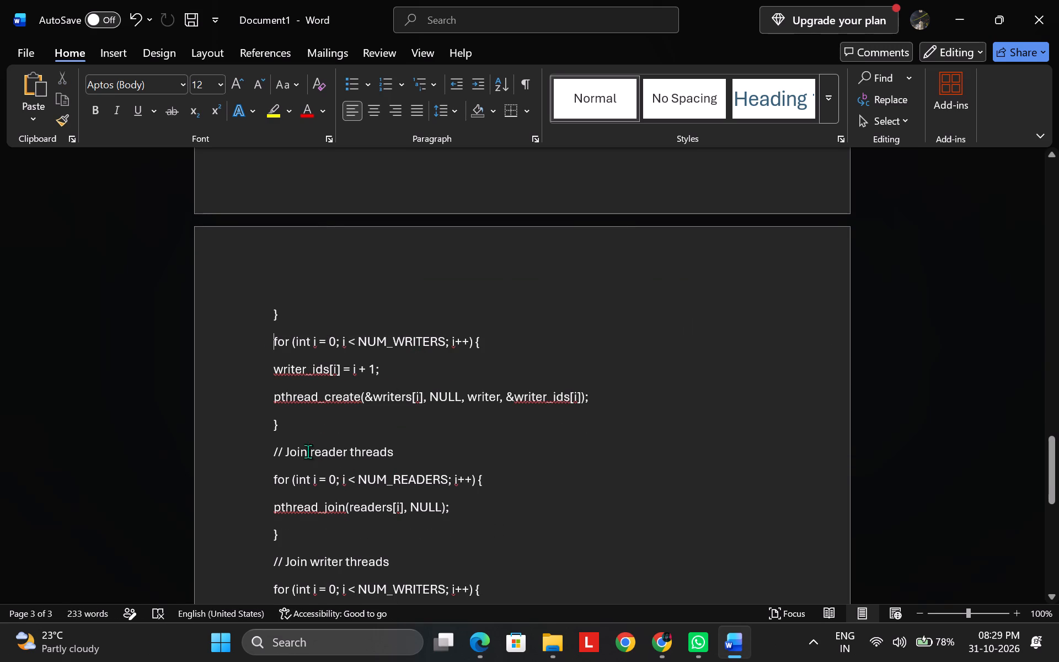
drag(273, 452, 424, 455)
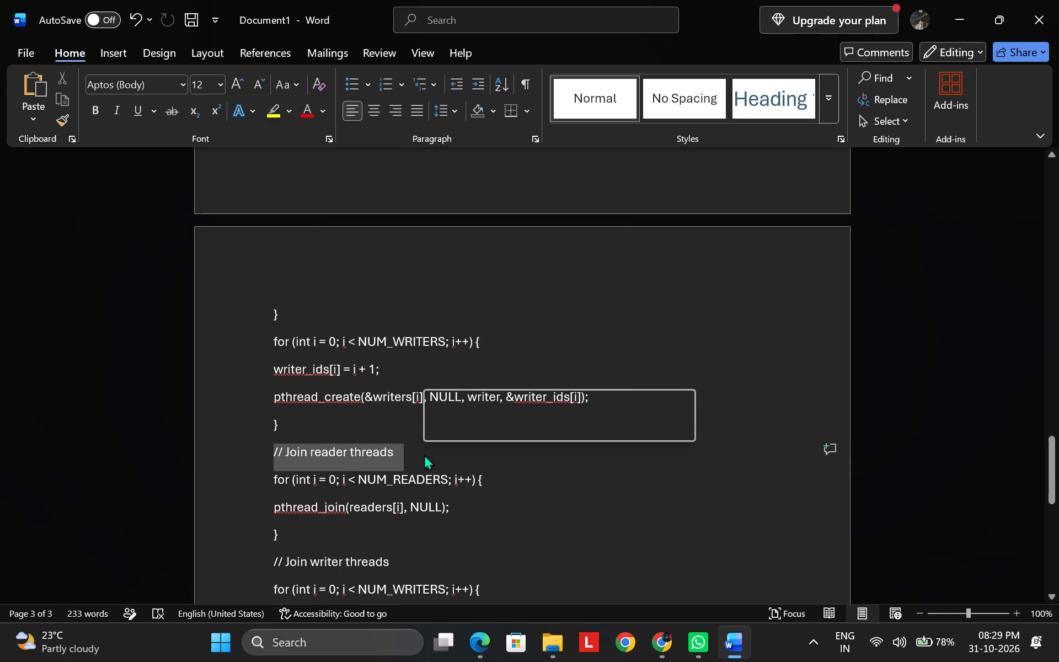
key(BackSpace)
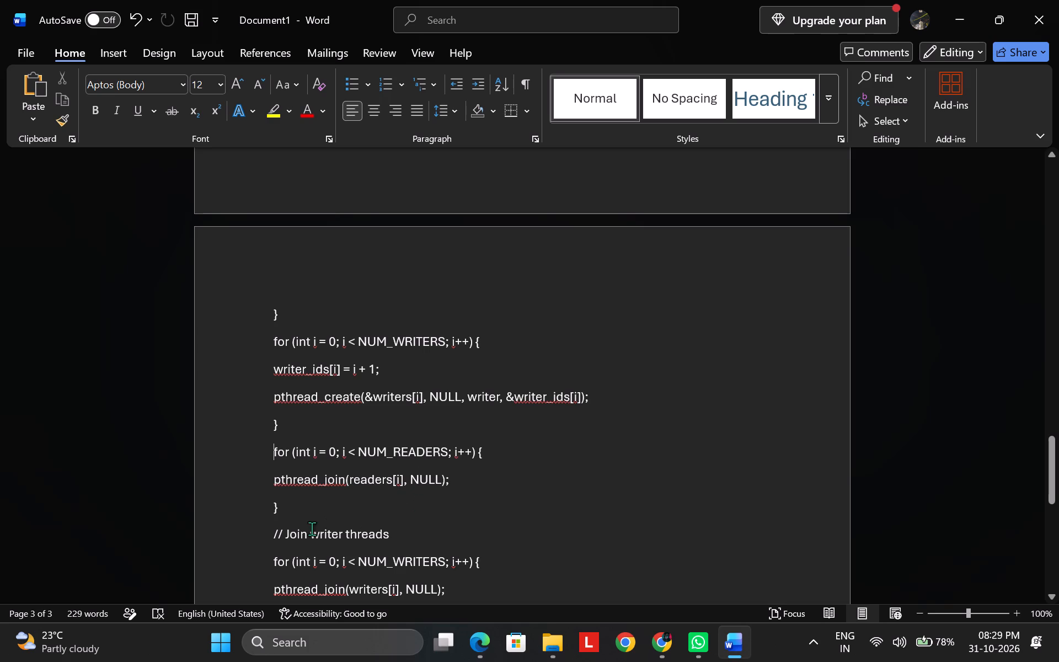
drag(266, 534, 426, 530)
key(BackSpace)
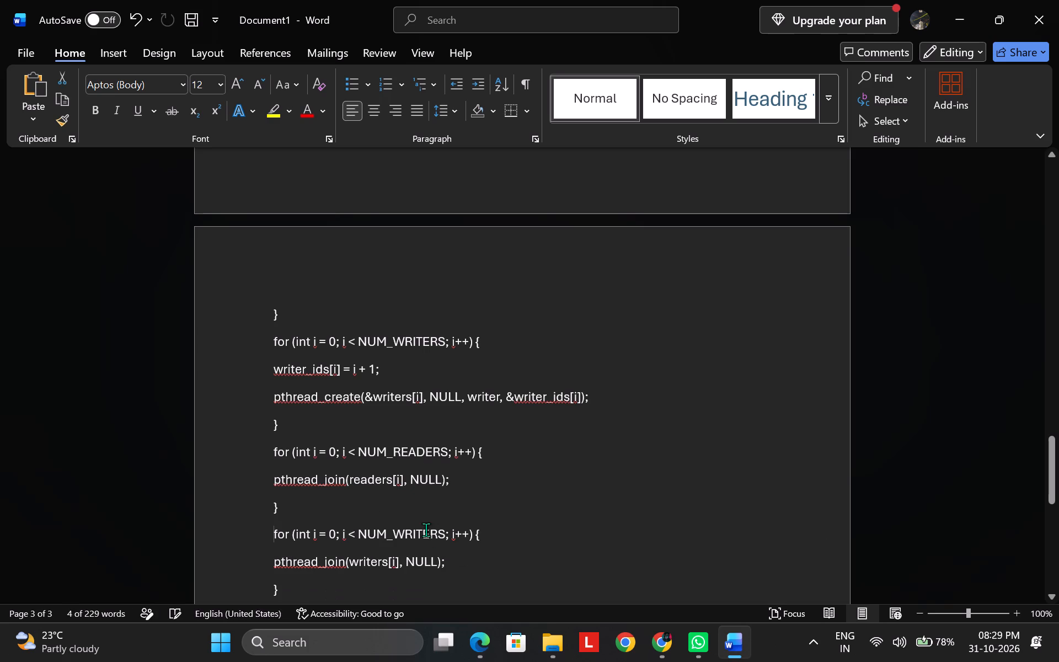
Delete the comment line "// Destroy semaphores" above sem_destroy(&mutex);.
scroll(498, 543, down, 1)
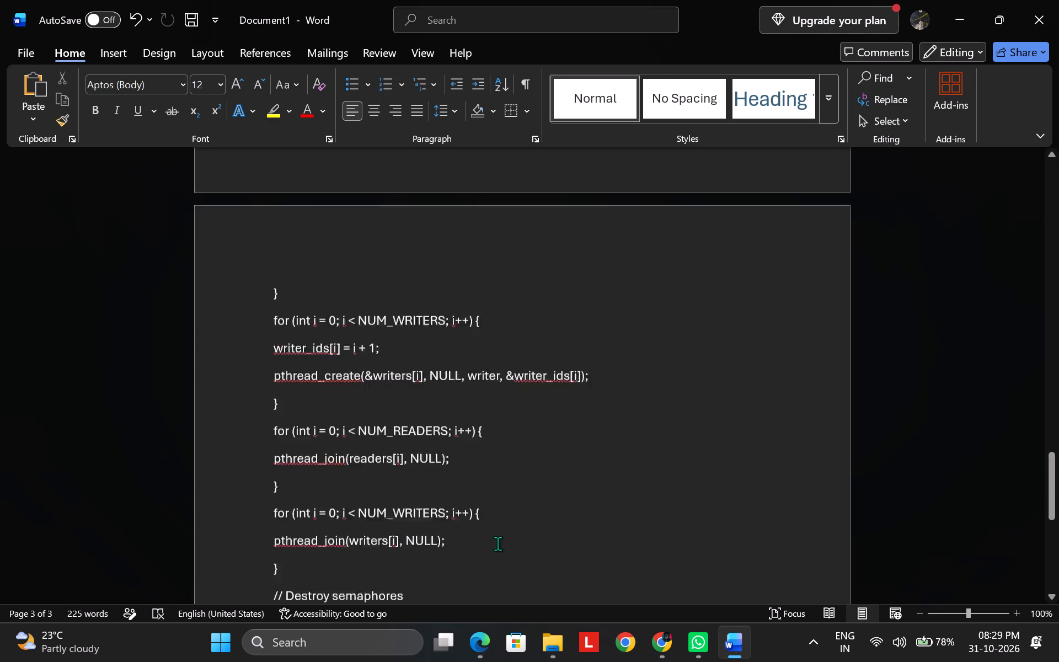
scroll(498, 543, down, 1)
drag(271, 355, 367, 361)
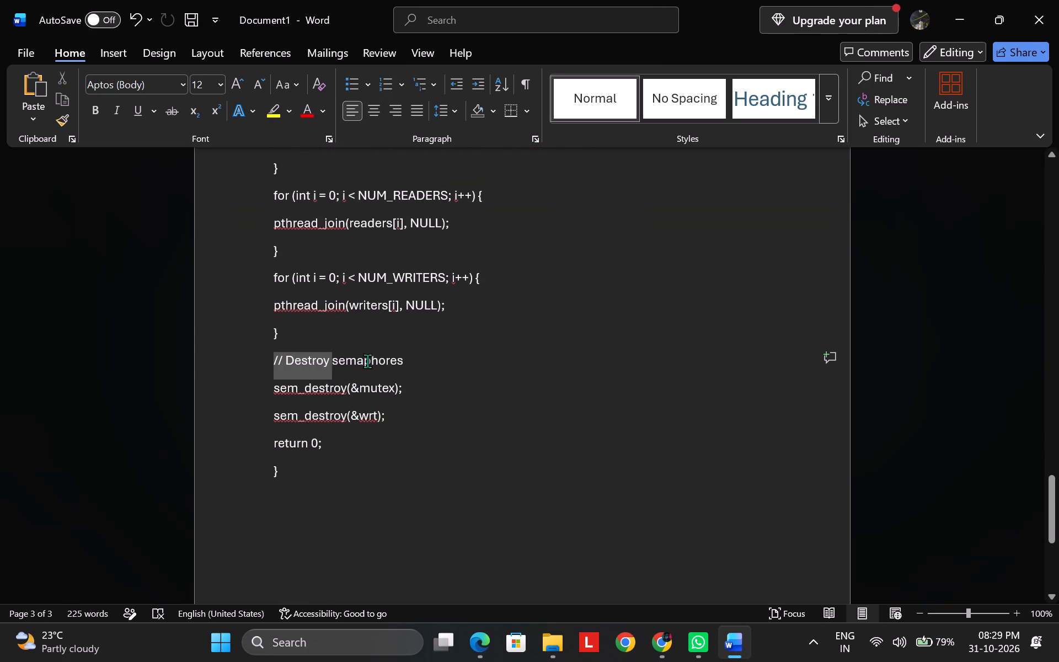
drag(367, 361, 418, 361)
key(BackSpace)
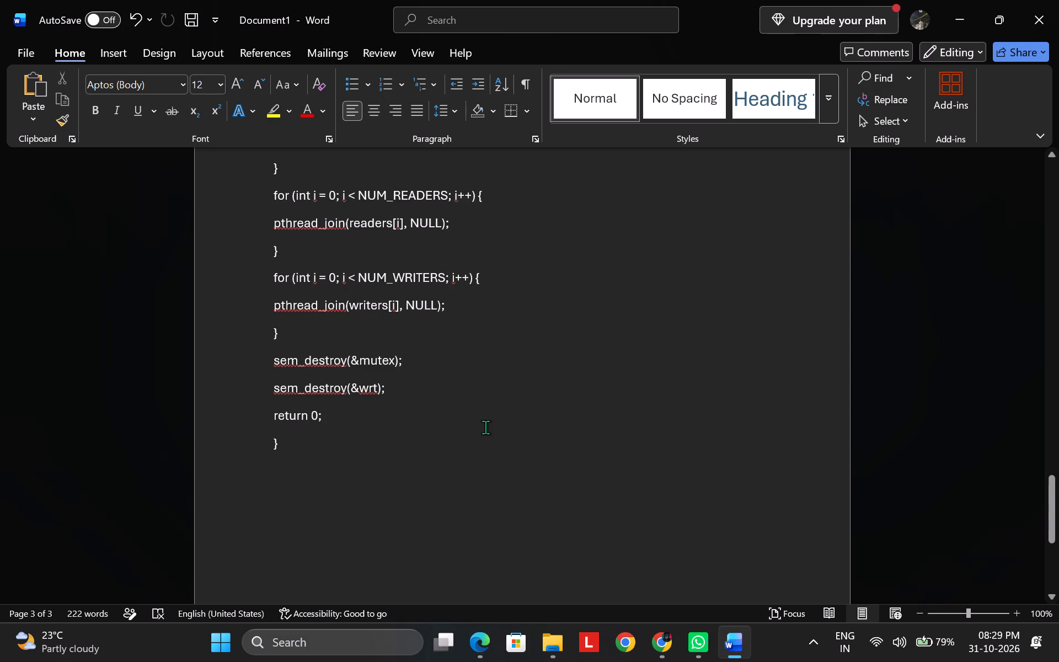
Correct the capitalisation in the document heading so that it reads "OS LAB EXPERIMENT 12".
scroll(485, 427, up, 2)
scroll(485, 427, down, 1)
scroll(485, 427, up, 1)
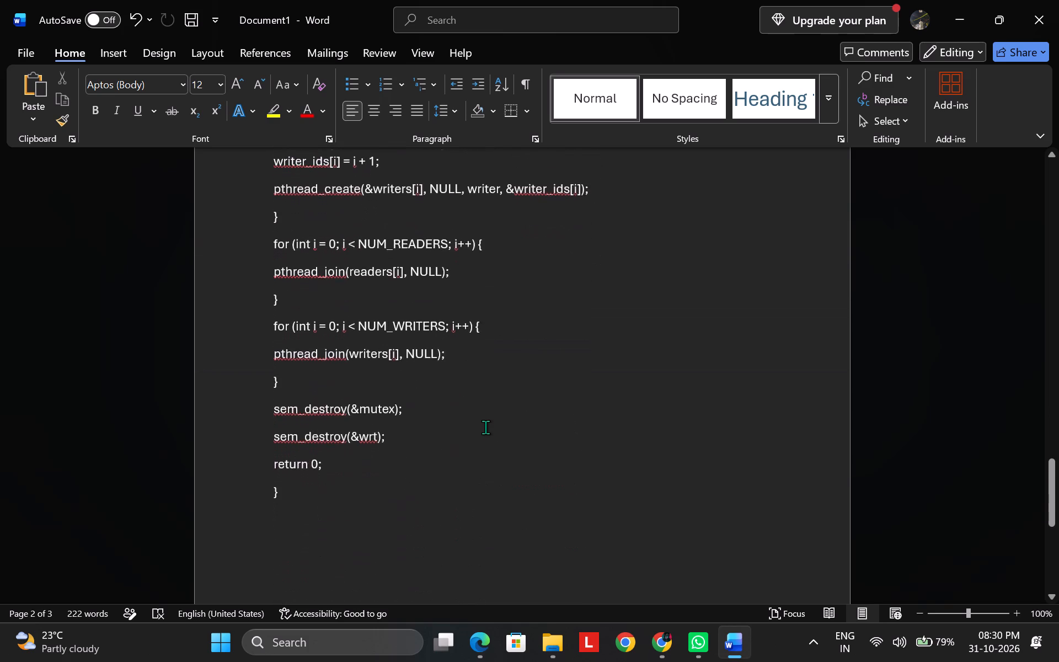
scroll(485, 427, up, 9)
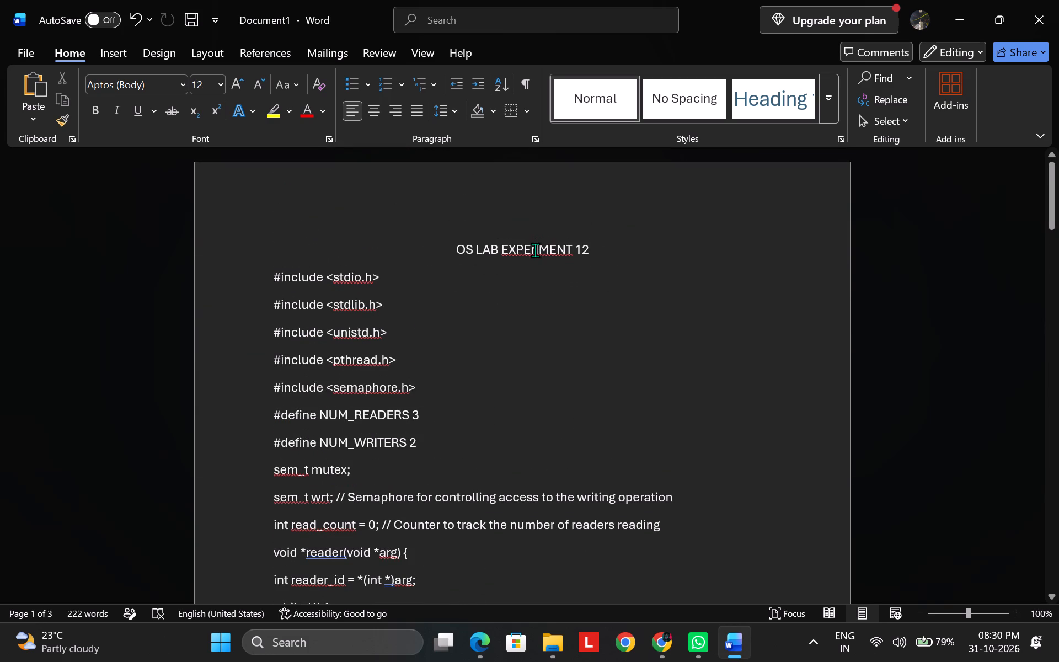
click(572, 248)
key(BackSpace)
key(BackSpace)
key(BackSpace)
key(BackSpace)
key(BackSpace)
key(BackSpace)
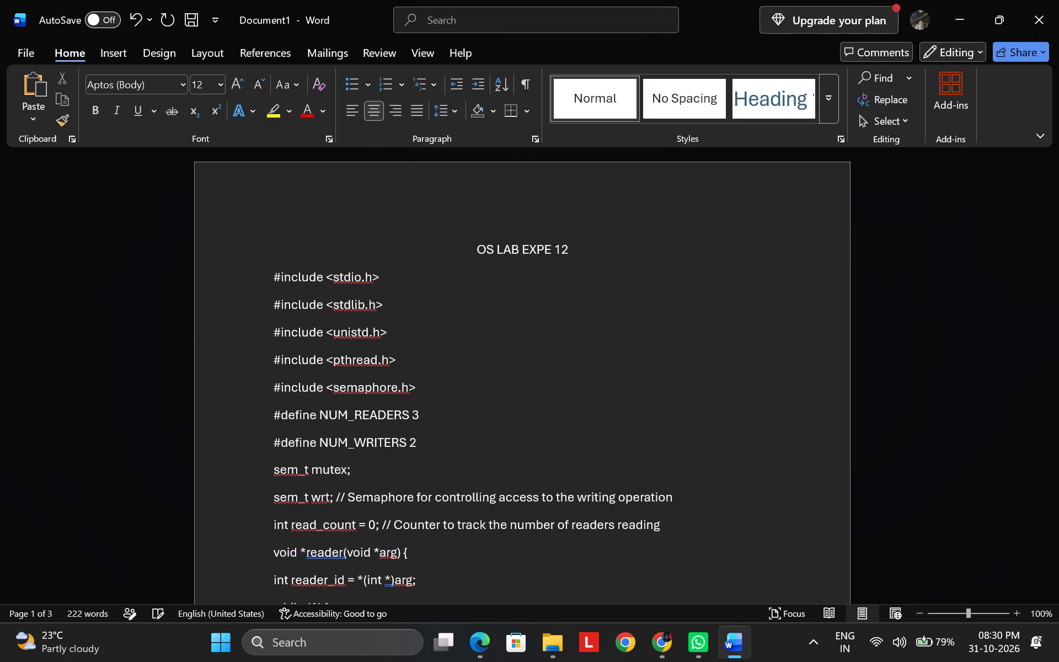
key(BackSpace)
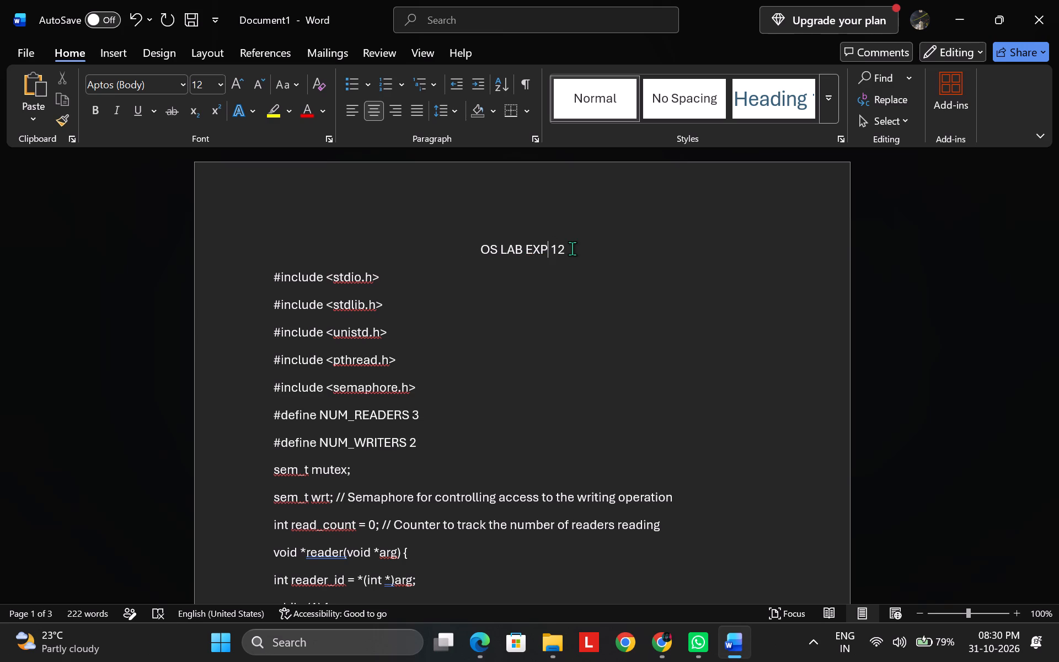
text(ERIMENT)
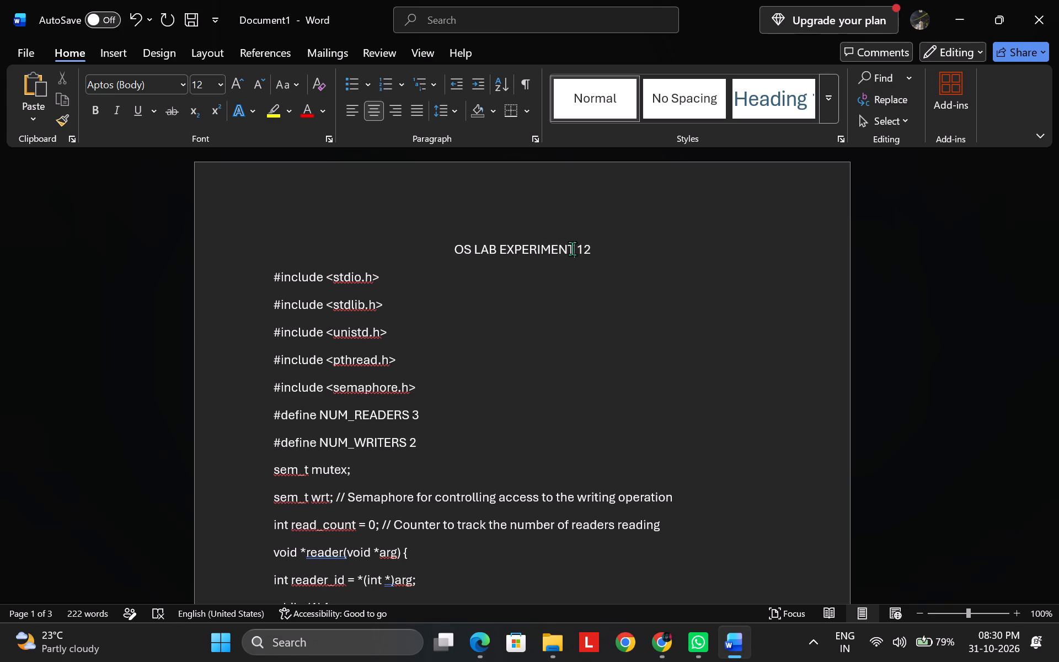
Switch to the lab manual PDF in Edge and capture a screen snip of the Readers-Writers program's black output image.
click(480, 649)
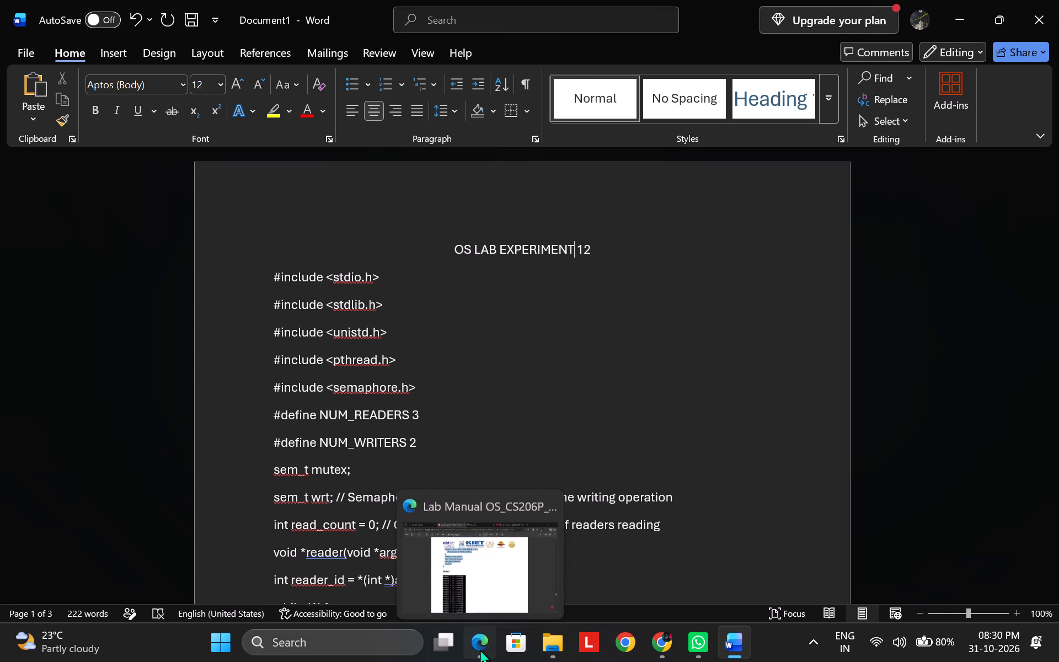
click(498, 351)
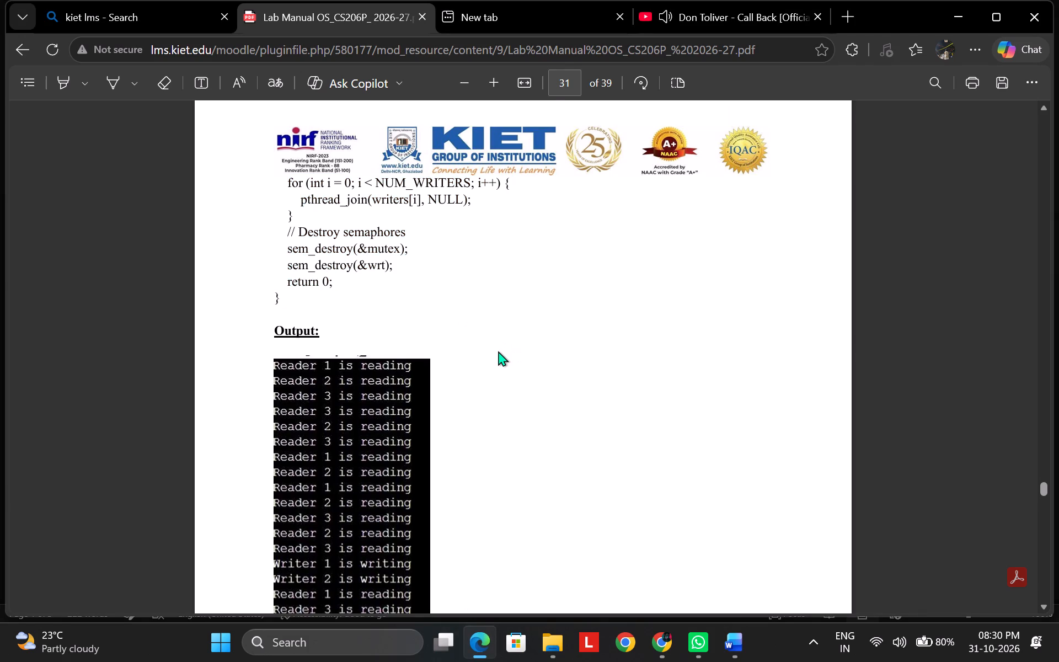
scroll(498, 351, down, 1)
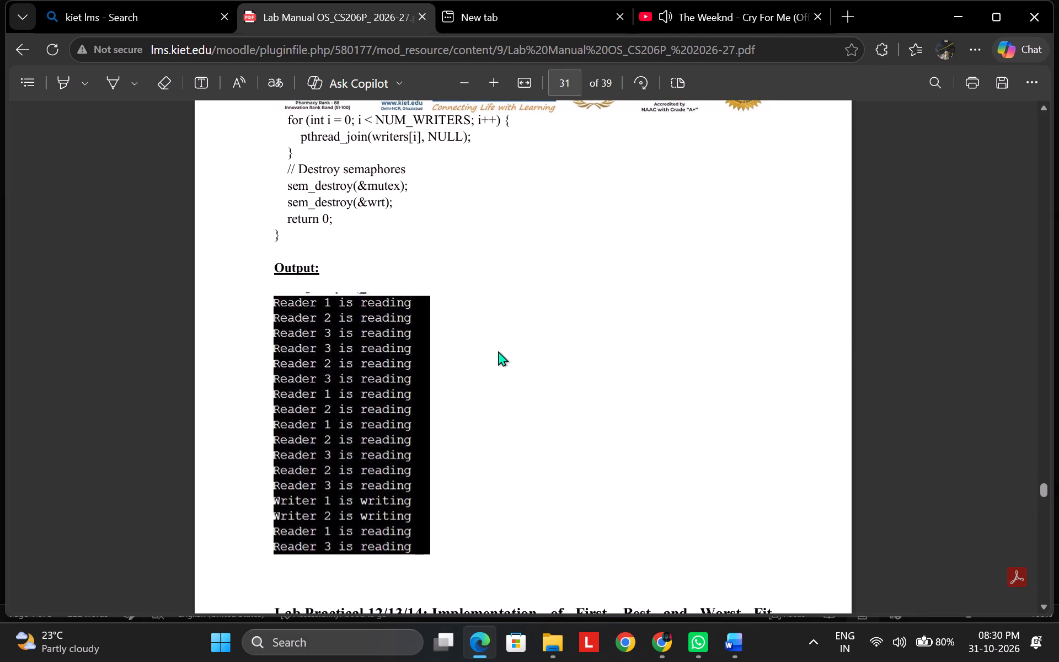
key(shift+super+s)
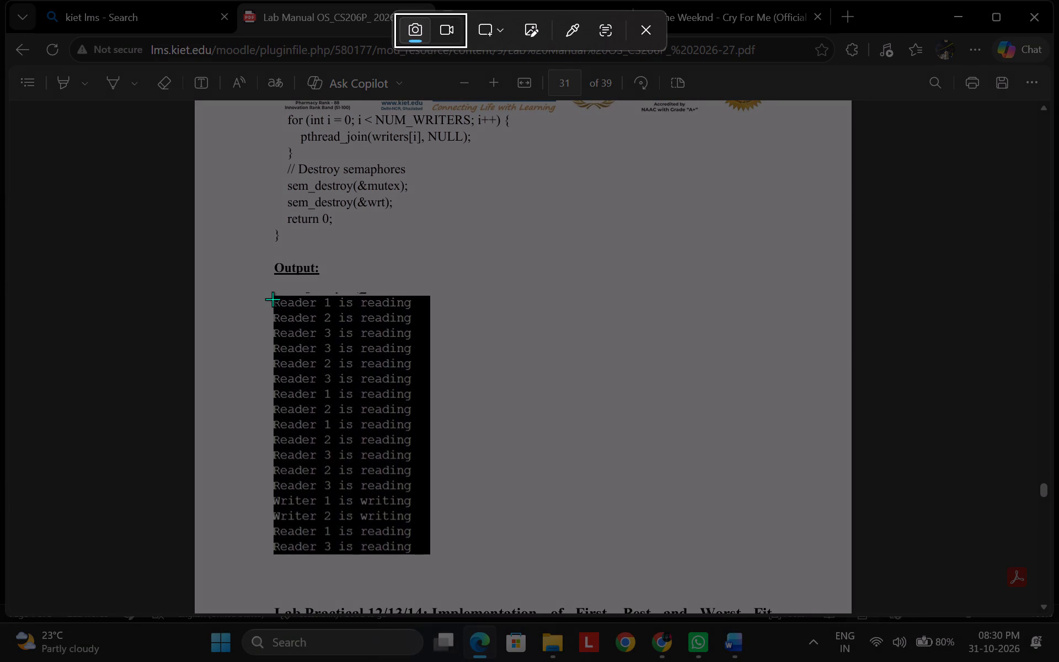
drag(272, 297, 338, 305)
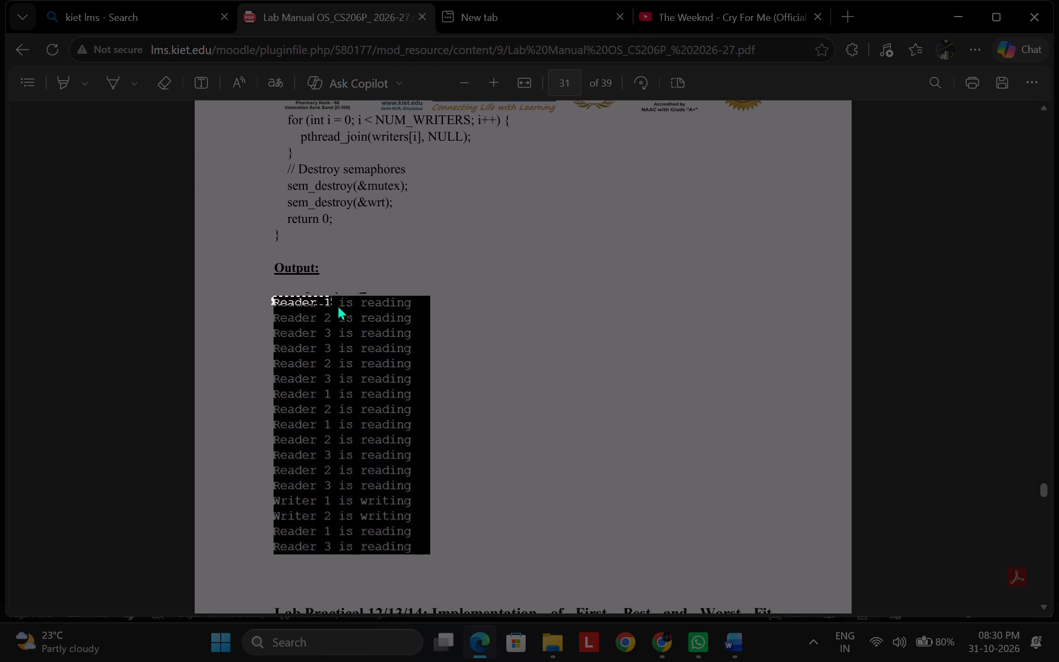
drag(338, 305, 426, 316)
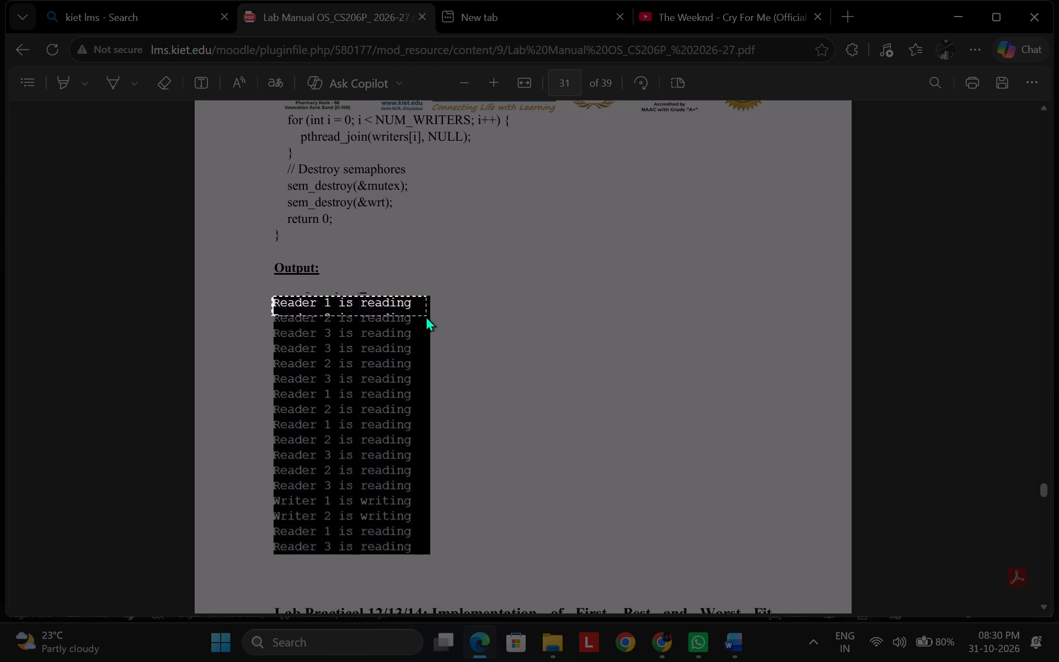
drag(426, 316, 432, 387)
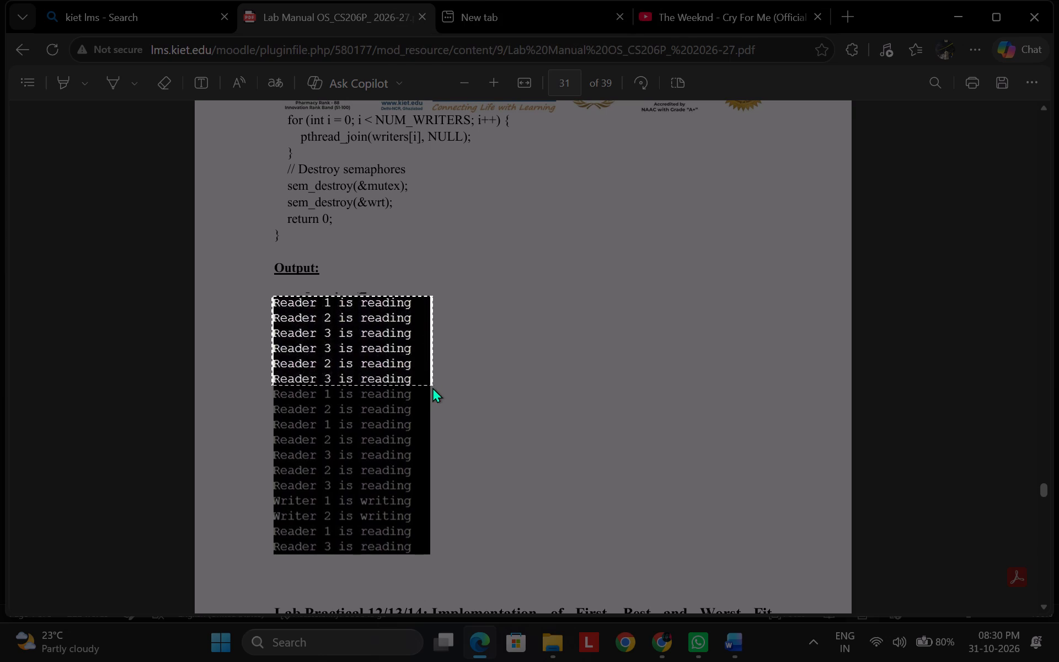
drag(432, 387, 424, 508)
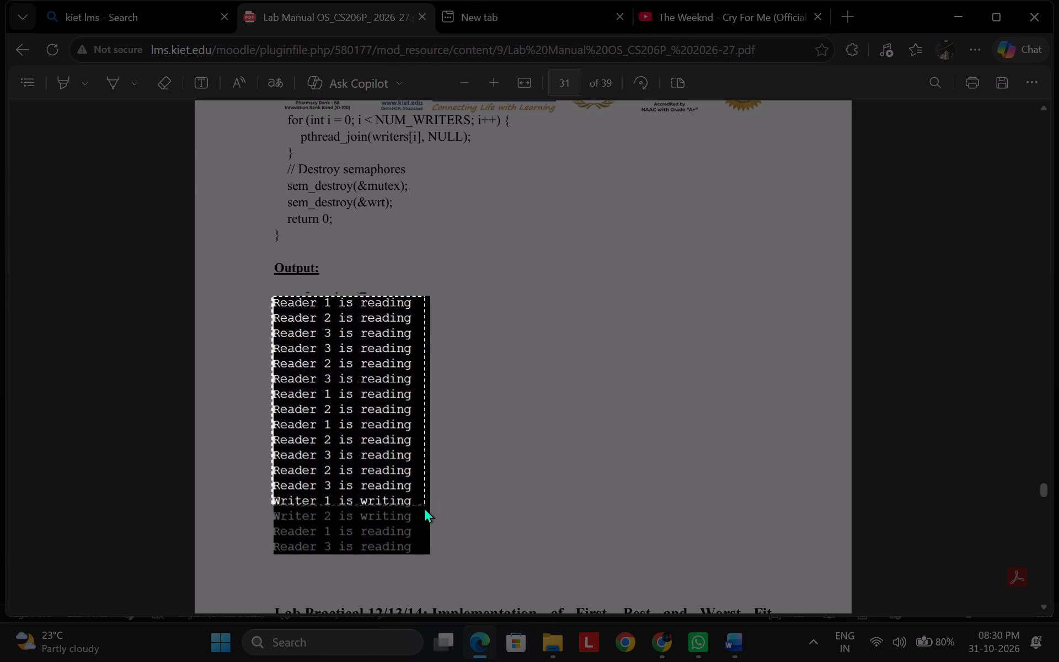
drag(424, 508, 430, 542)
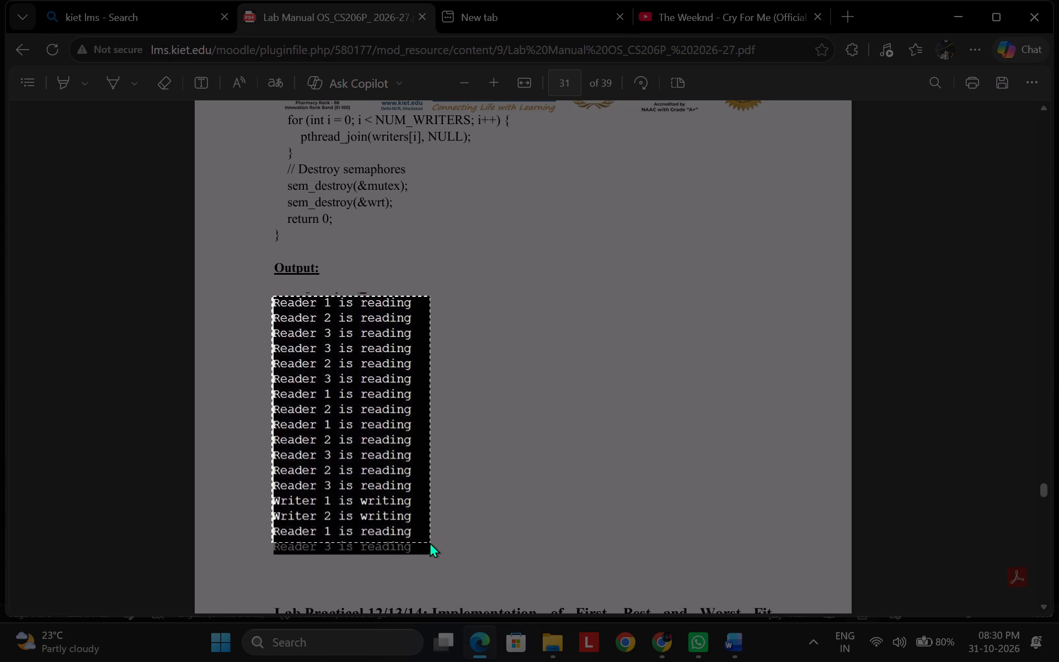
drag(430, 542, 430, 557)
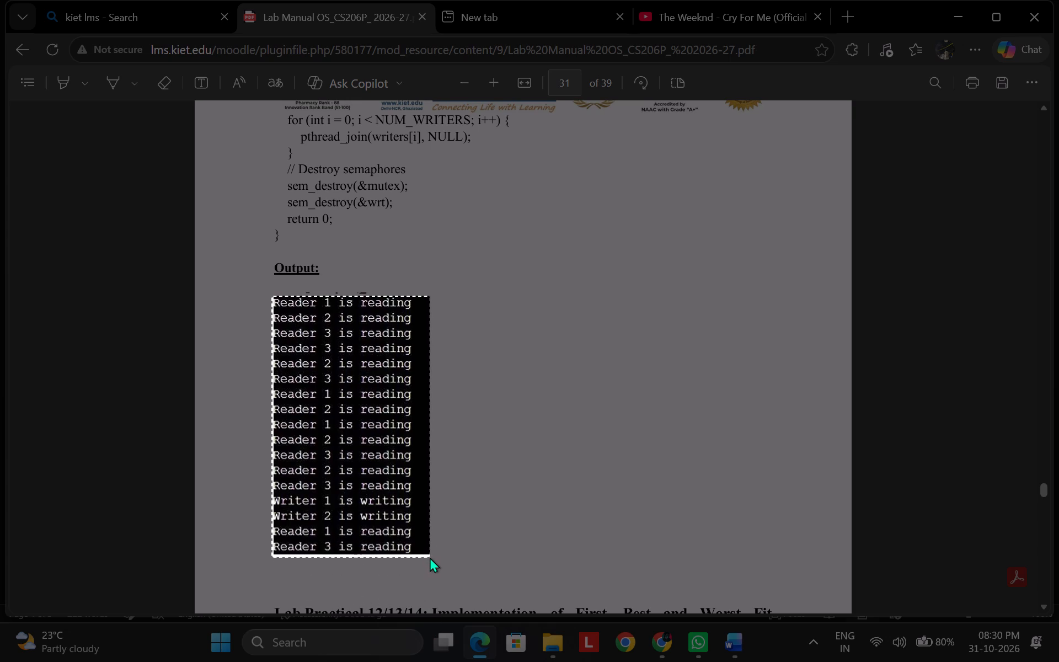
drag(430, 557, 430, 553)
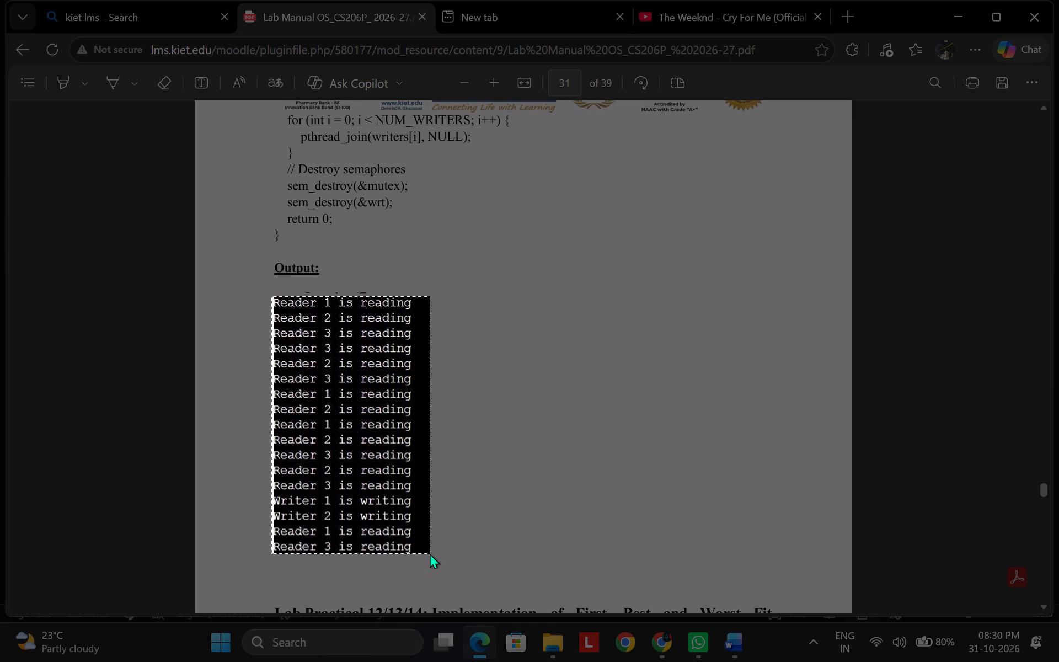
drag(430, 553, 429, 553)
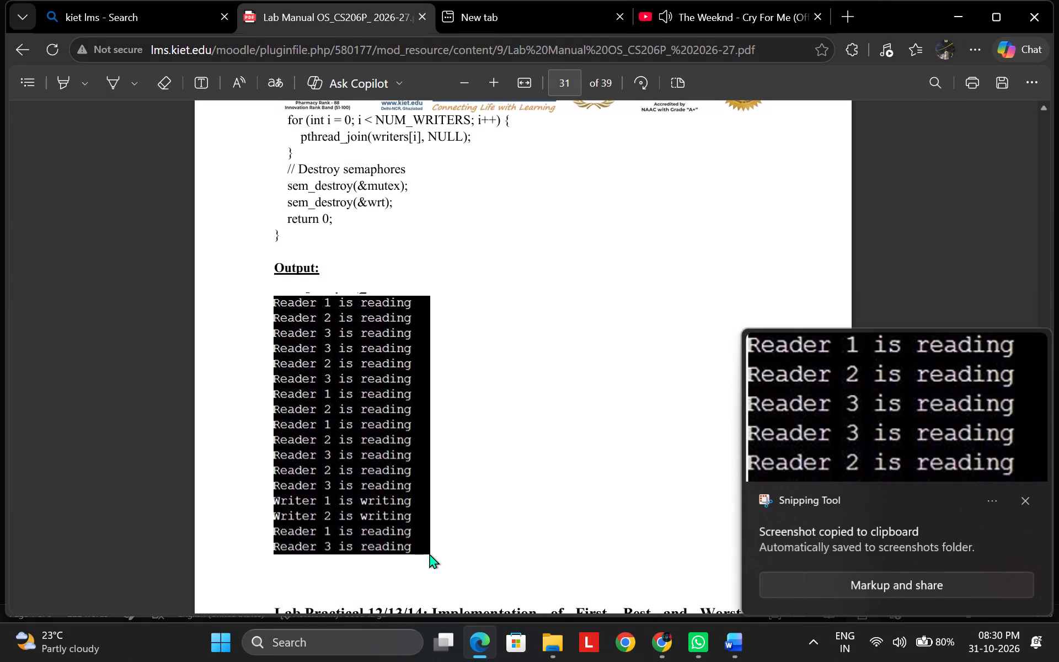
Back in the Word document, paste the captured output image below the program's final closing brace, leaving one blank line between them.
click(734, 658)
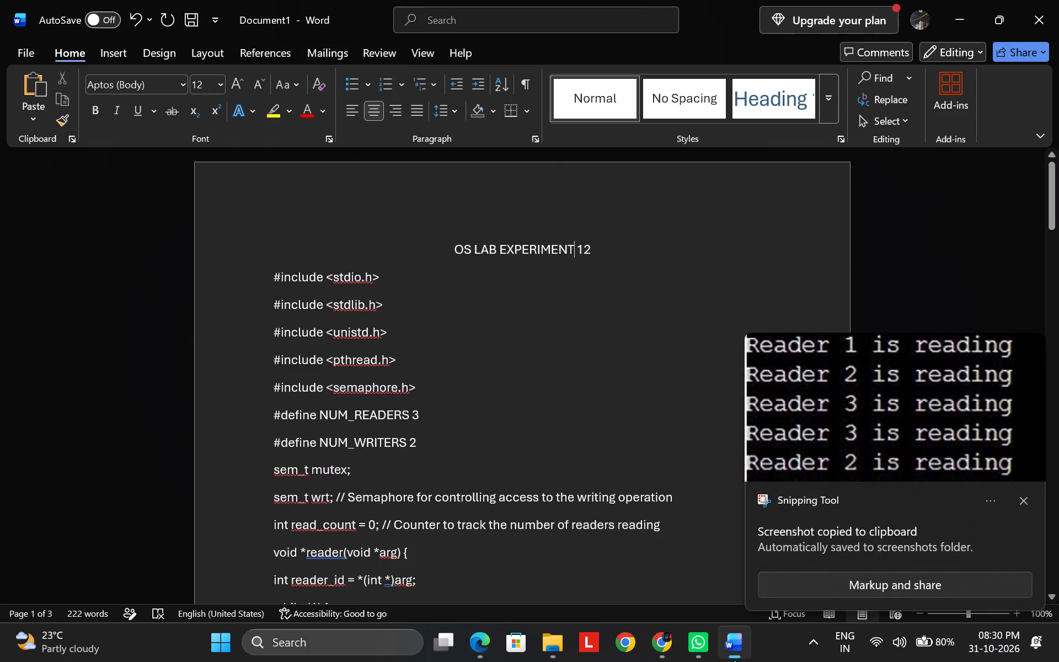
scroll(552, 447, down, 9)
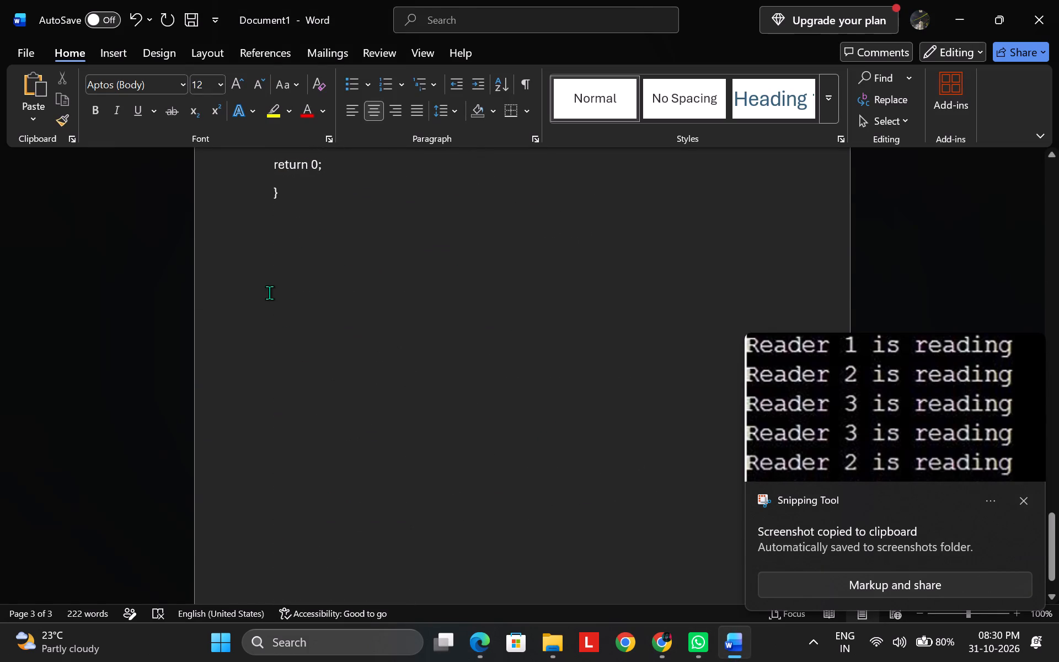
click(269, 292)
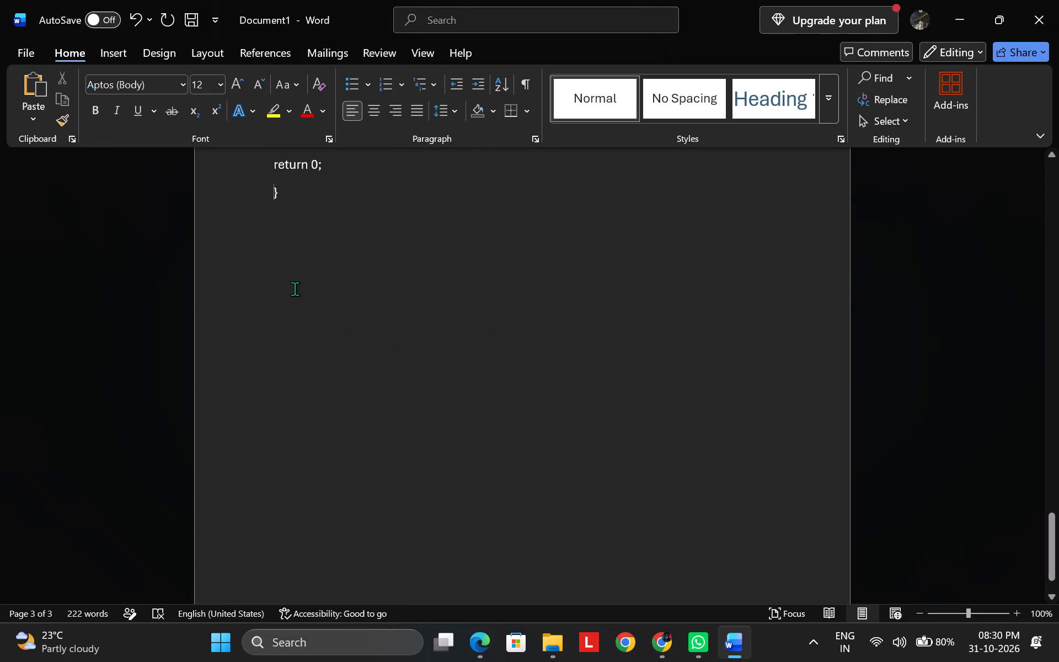
click(295, 289)
key(Return)
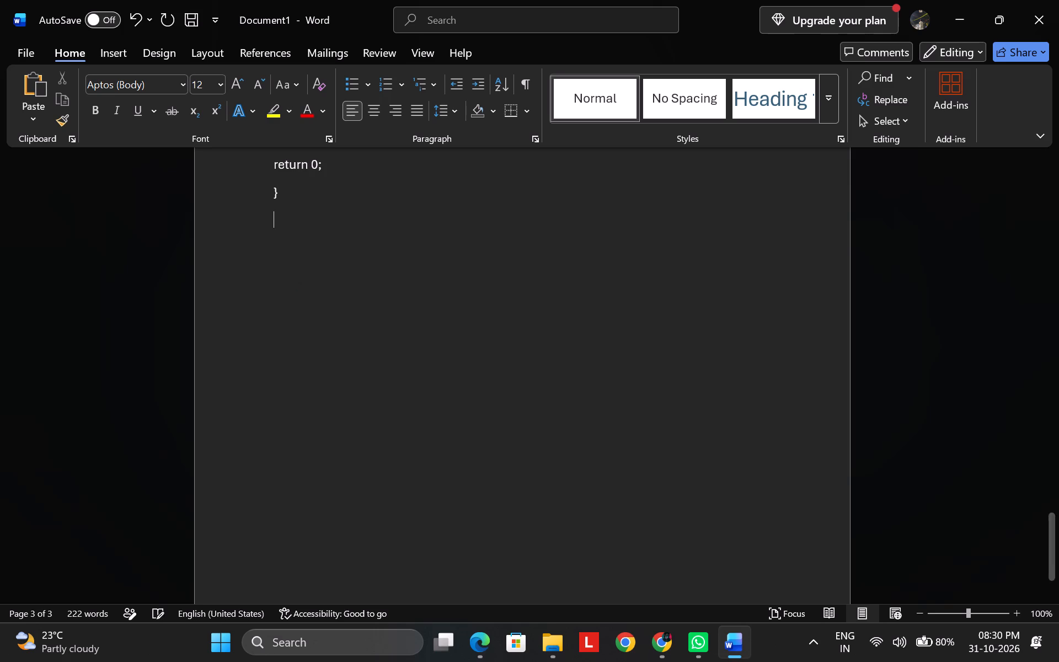
key(Return)
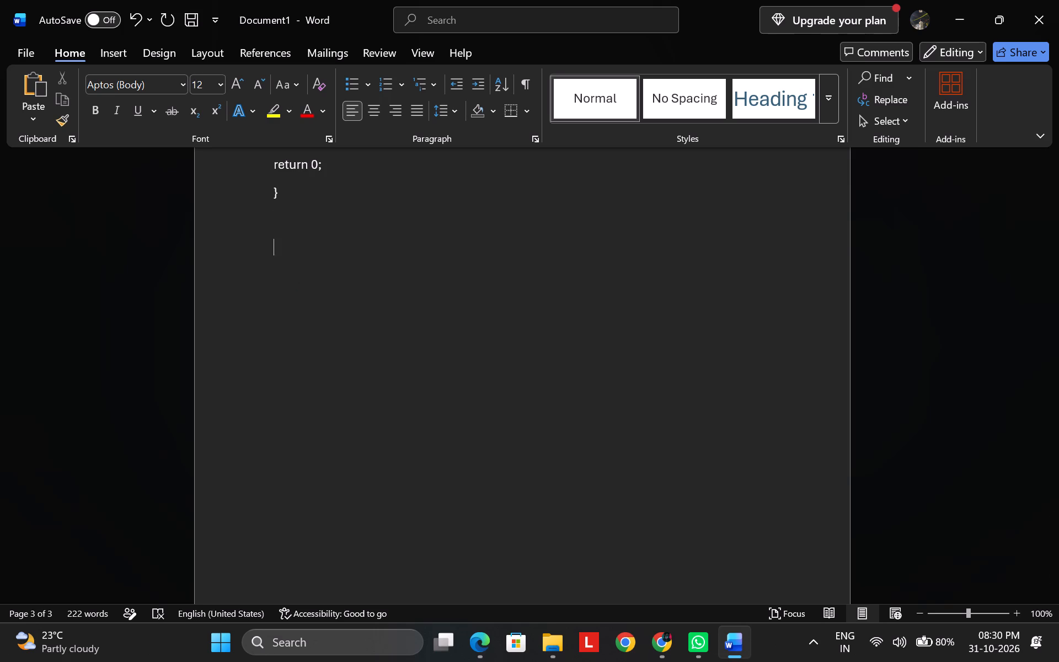
key(ctrl+v)
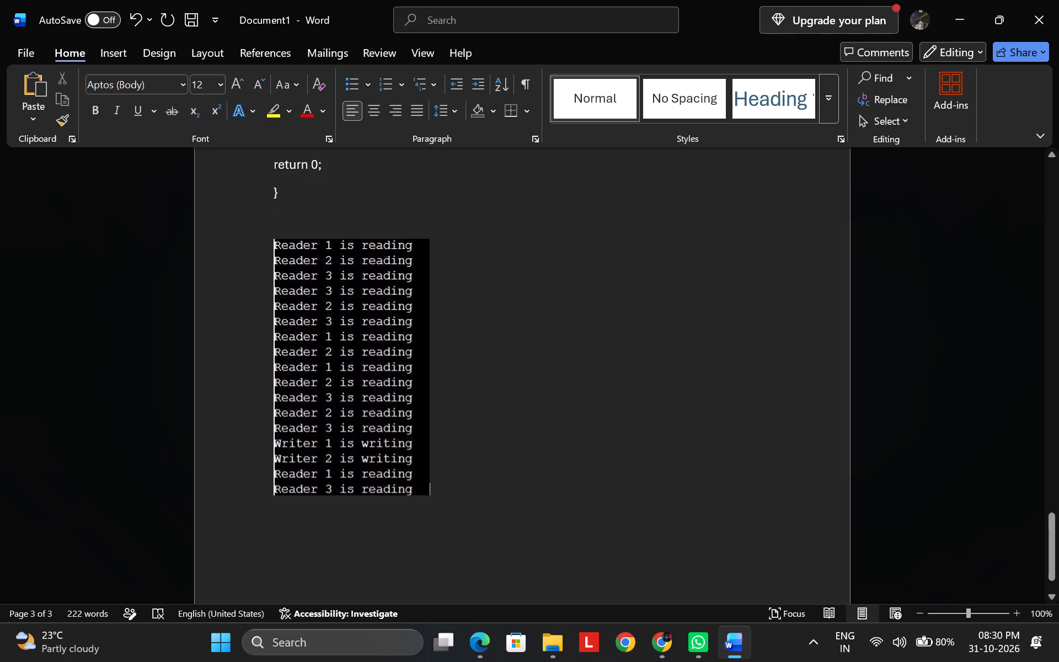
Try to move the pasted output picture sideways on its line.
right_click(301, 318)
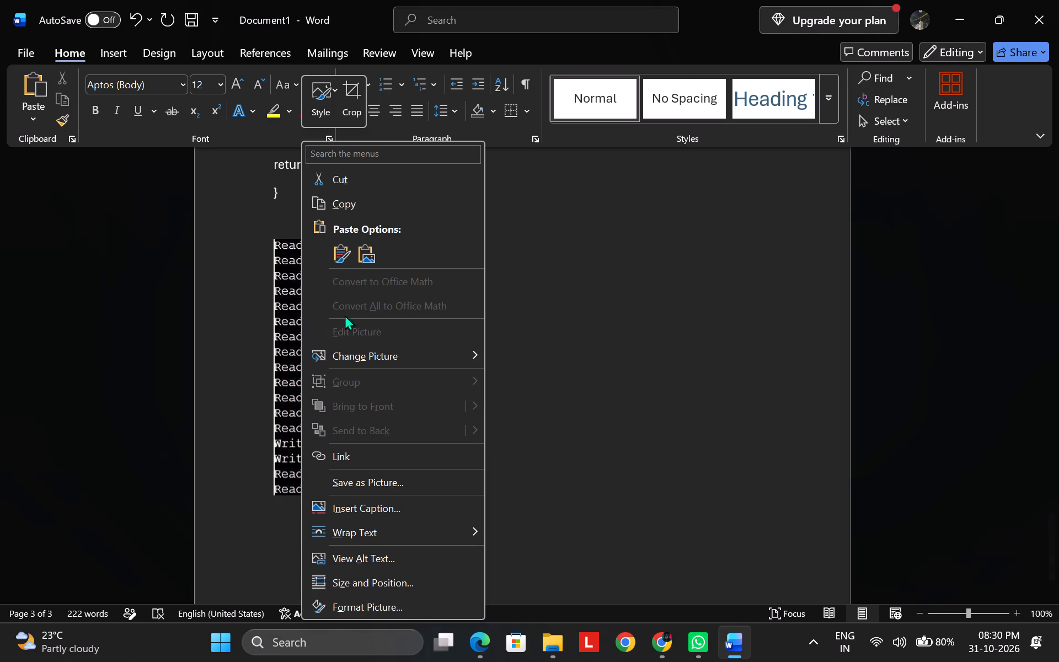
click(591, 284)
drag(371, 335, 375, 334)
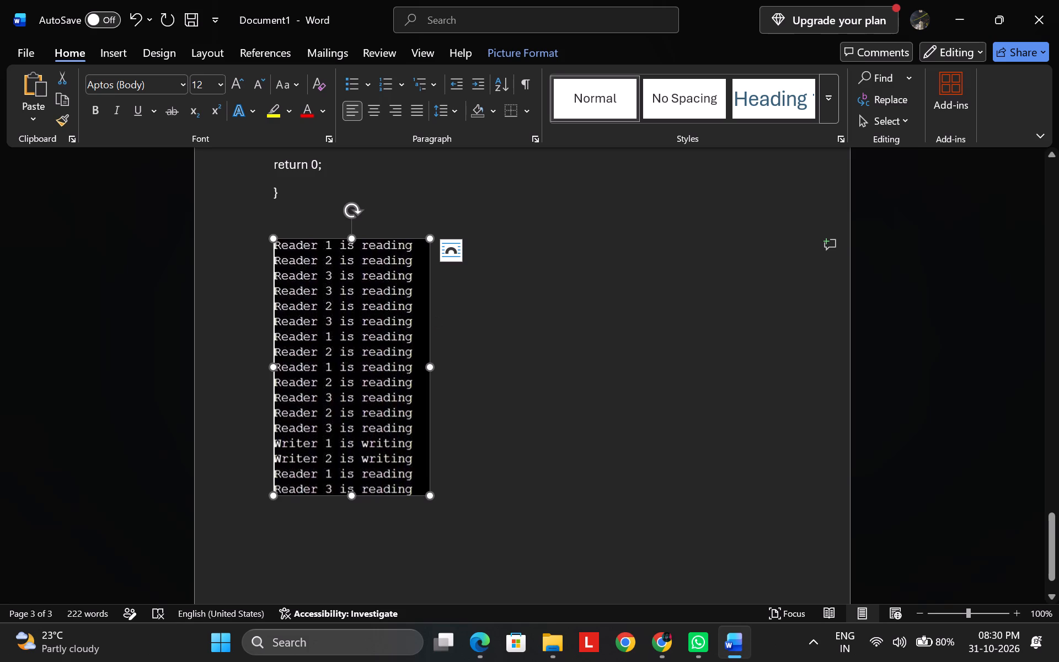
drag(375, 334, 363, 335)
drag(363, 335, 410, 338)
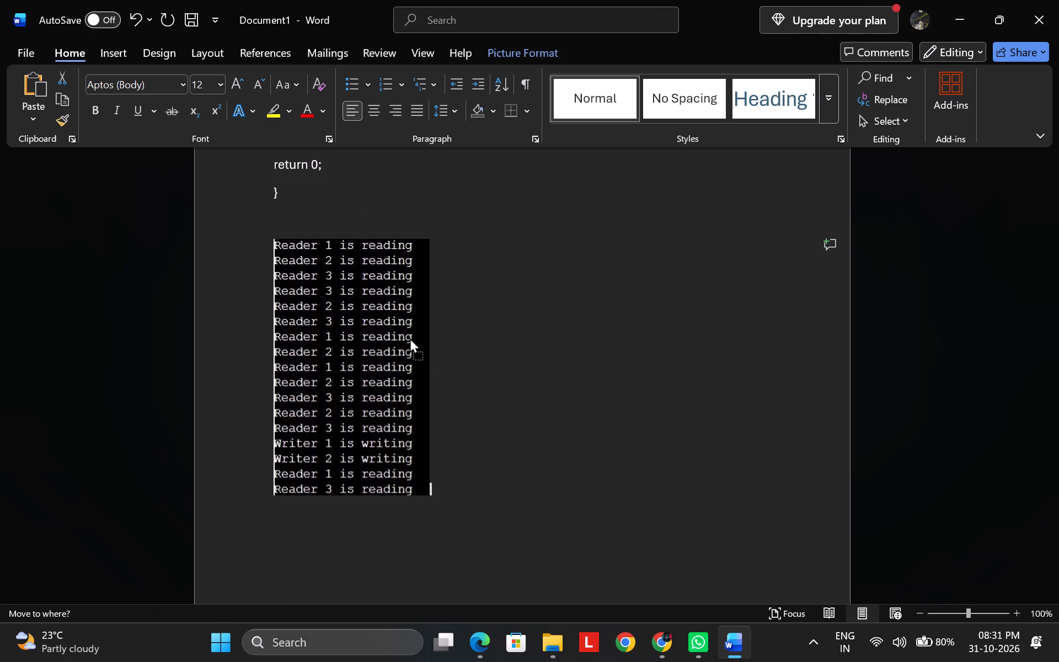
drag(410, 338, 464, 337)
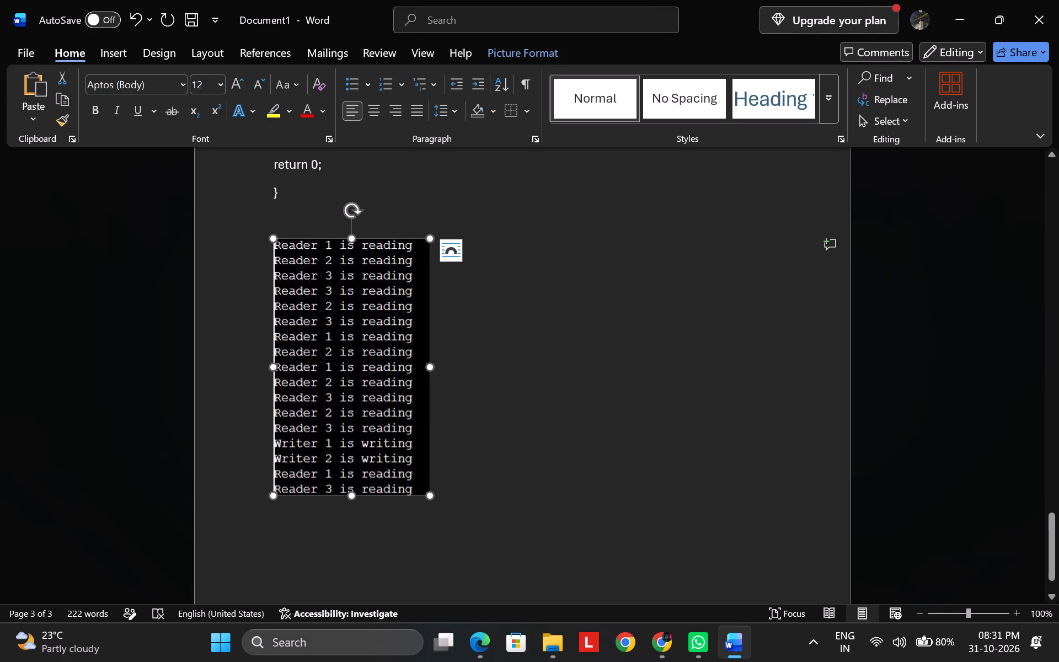
Stretch the pasted output picture horizontally to about 1.3 times its original width, keeping its height.
drag(431, 371, 495, 368)
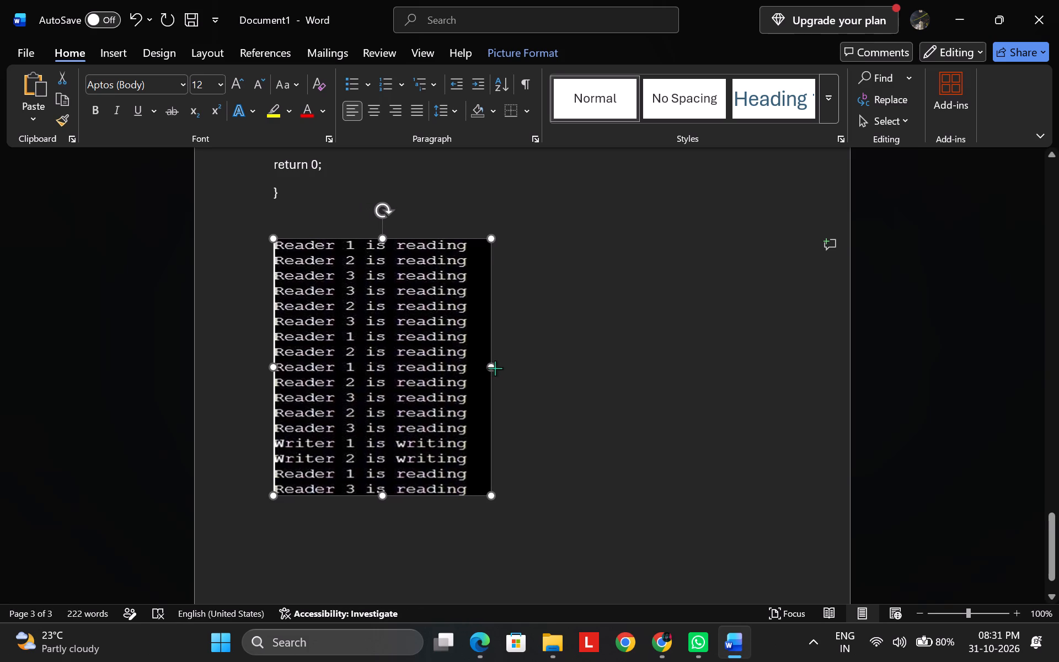
drag(495, 368, 461, 367)
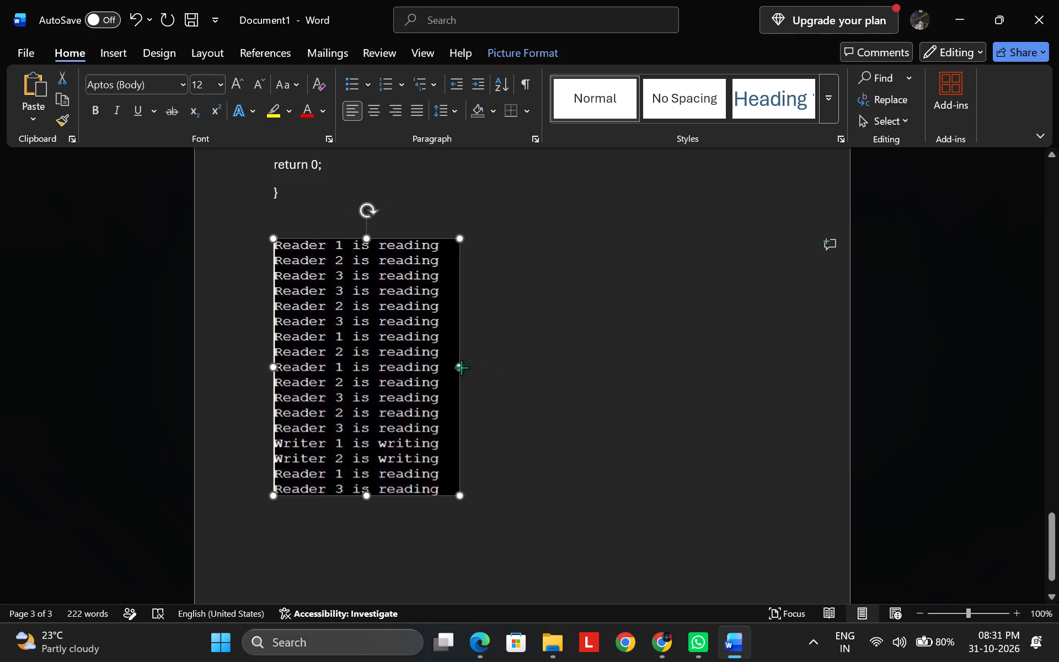
drag(461, 367, 475, 367)
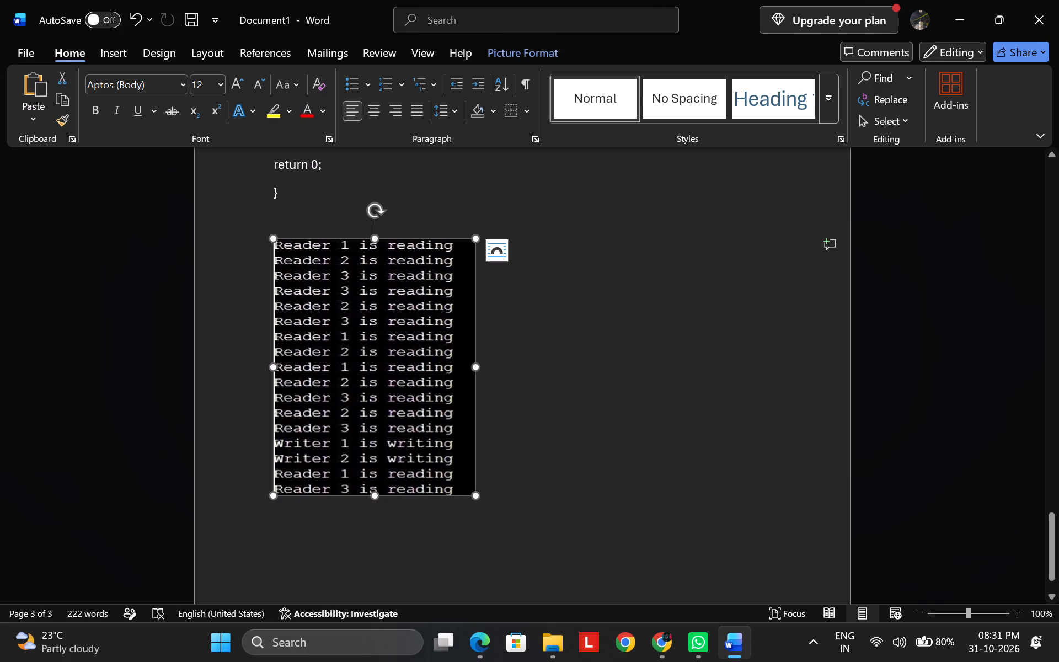
click(579, 365)
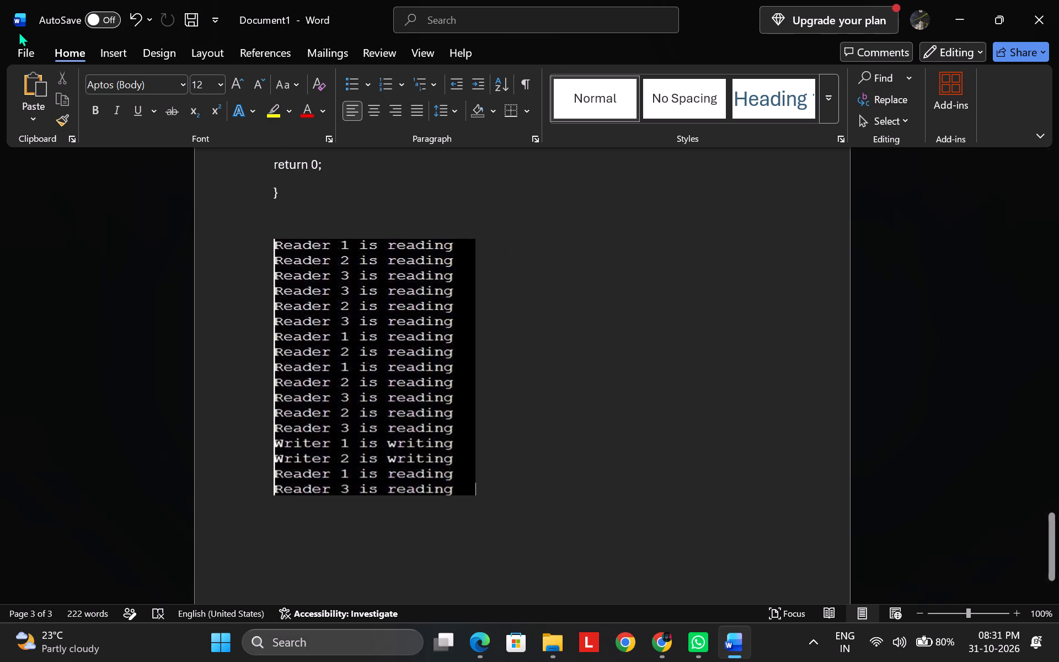
Switch to Edge, go back to the Operating System course page and examine the lab practical submission entries in PART D (LAB).
click(475, 648)
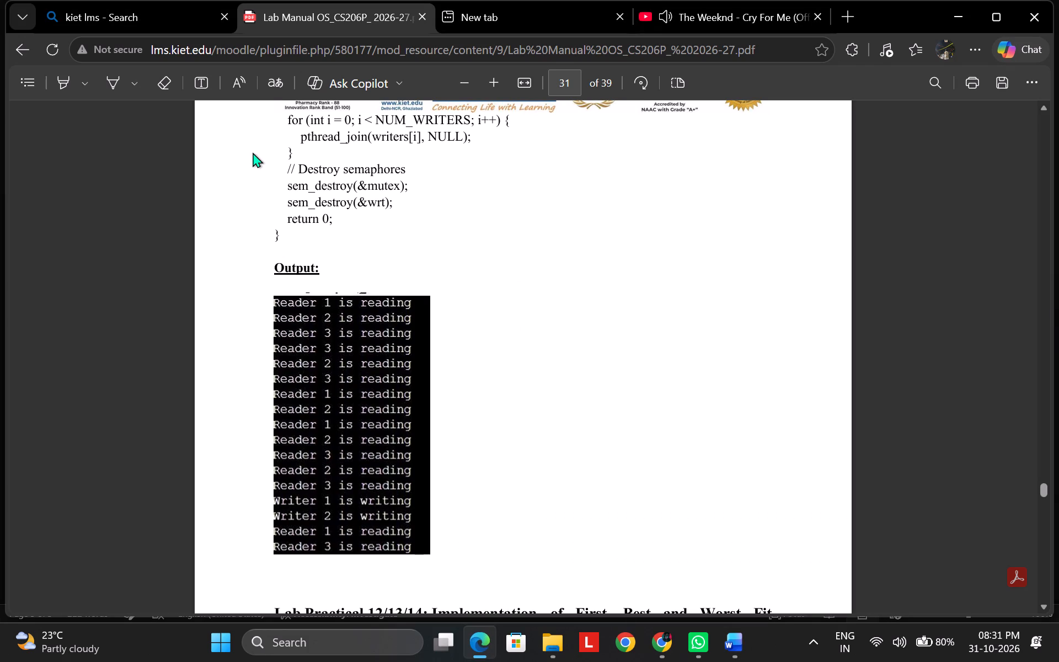
click(22, 48)
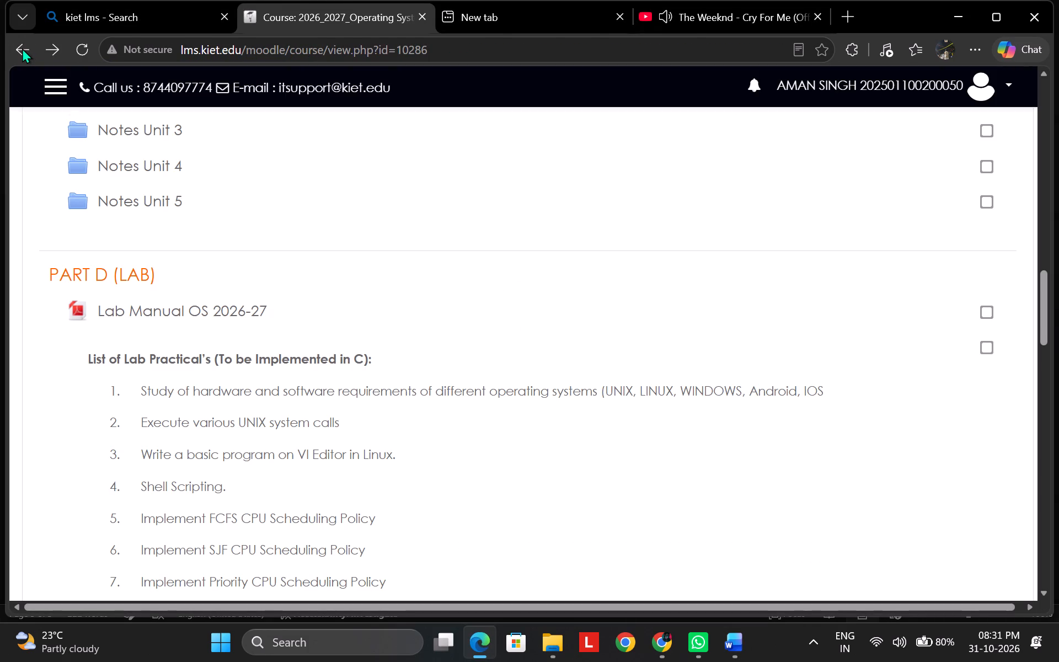
scroll(258, 295, up, 5)
scroll(258, 295, down, 1)
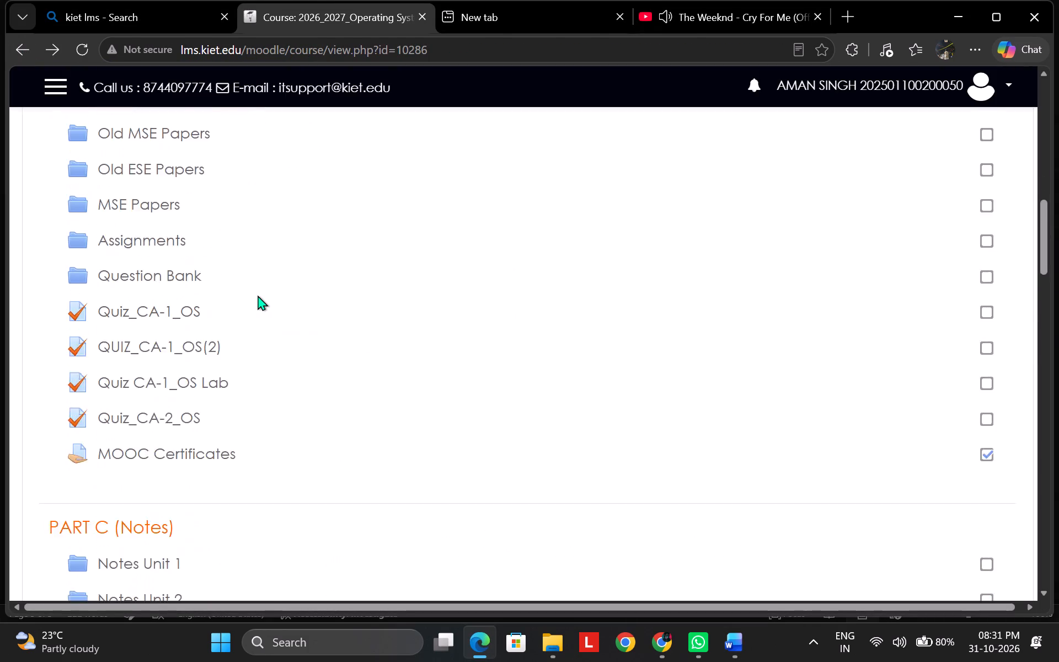
scroll(258, 295, down, 2)
scroll(258, 295, up, 2)
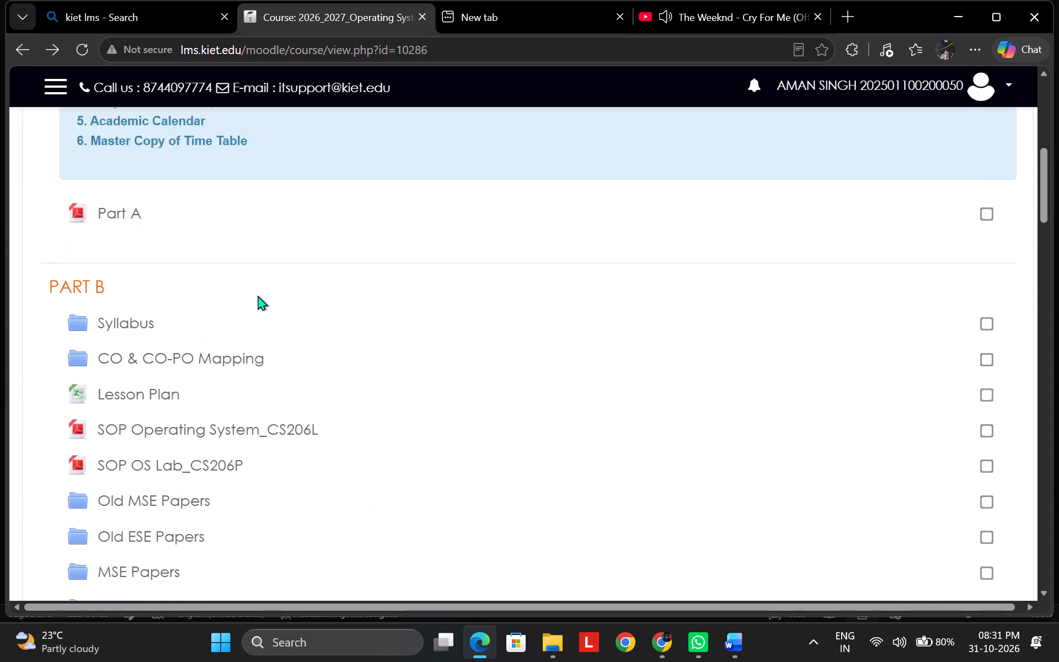
scroll(258, 295, up, 2)
scroll(258, 295, down, 7)
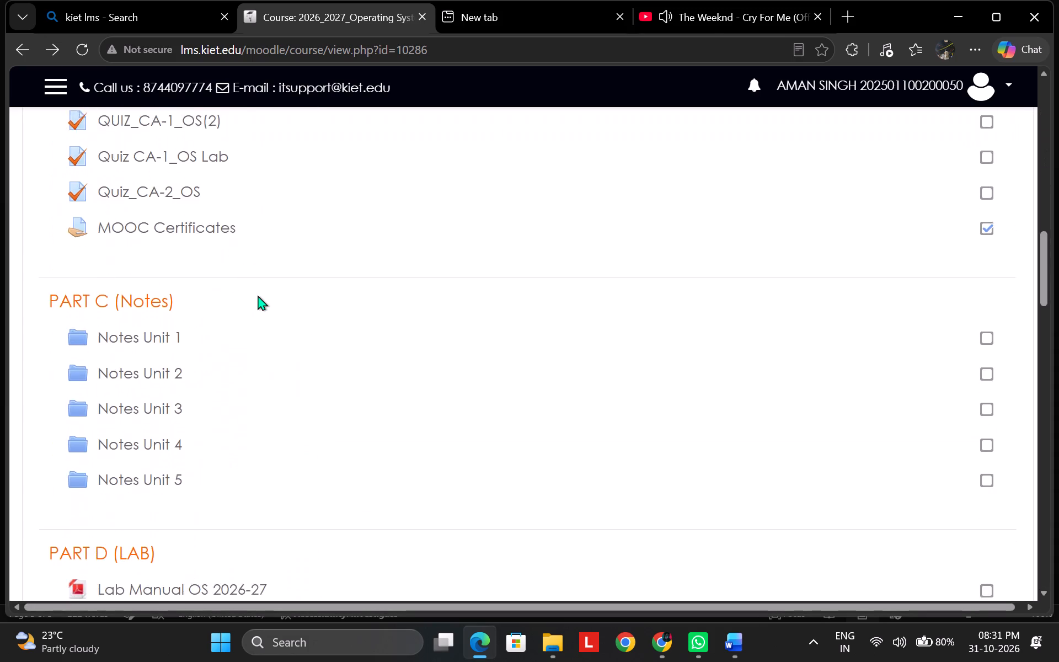
scroll(258, 295, down, 3)
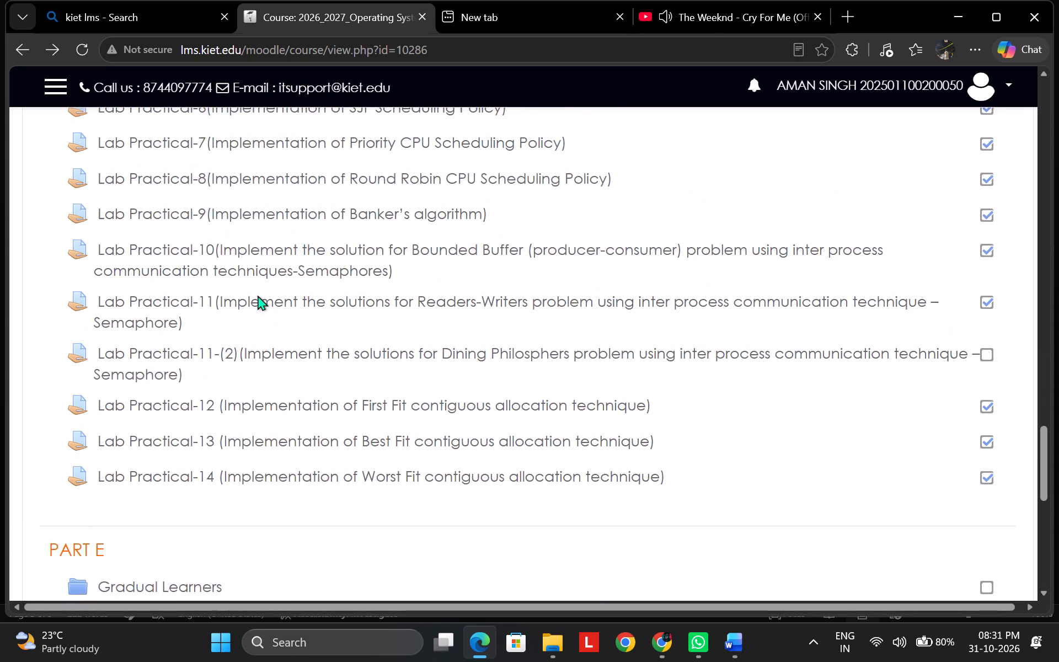
scroll(258, 295, down, 1)
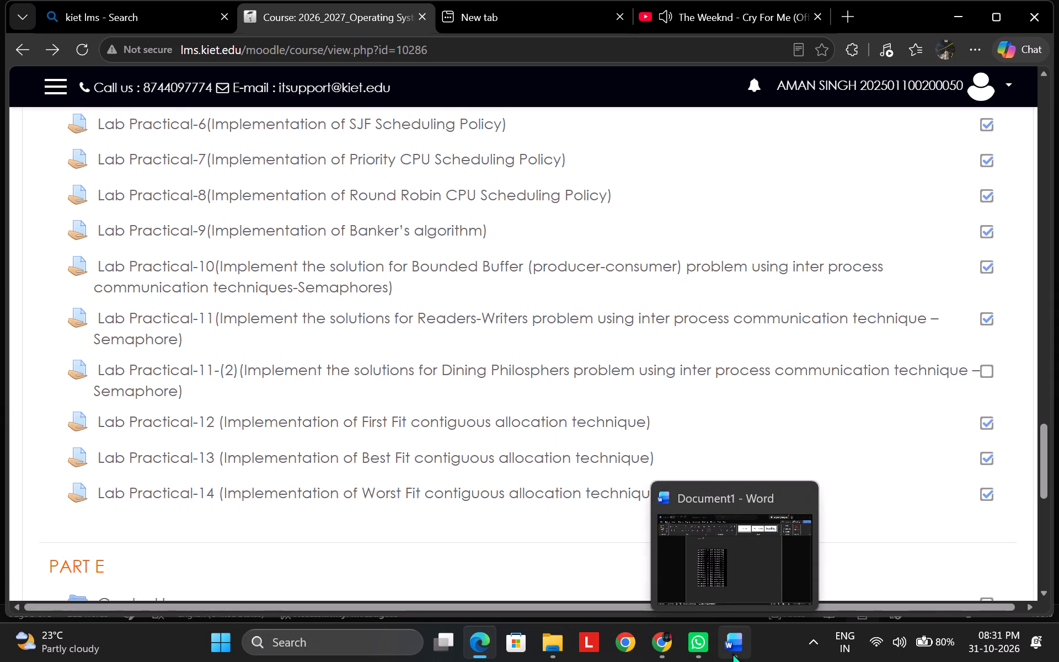
Switch to Word and export the document as the PDF "OS LAB EXPERIMENT 12" into the Downloads folder.
click(729, 580)
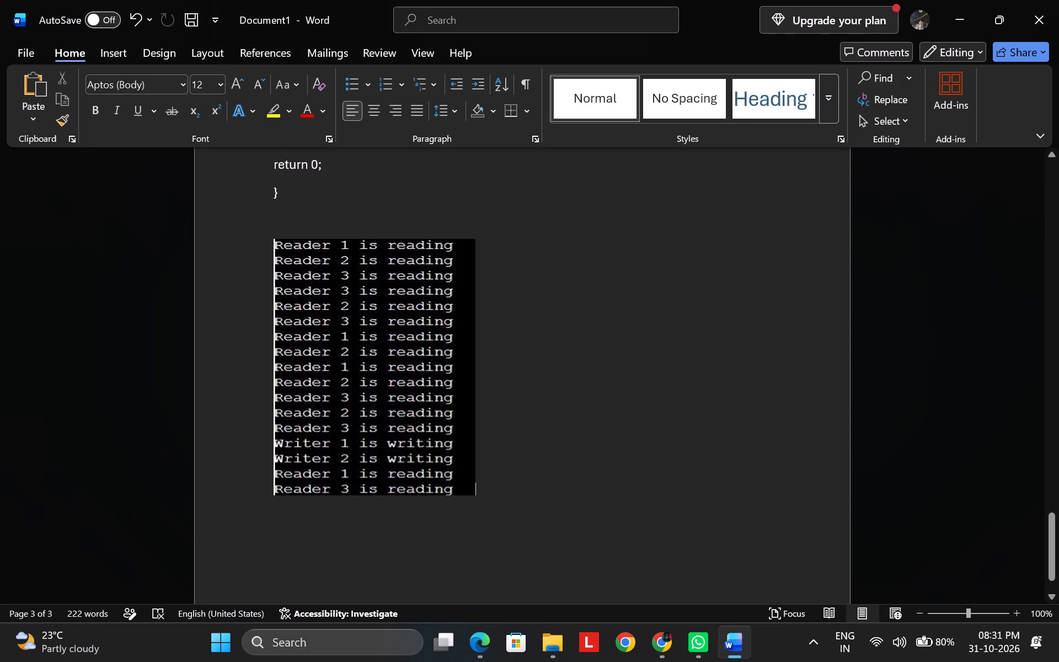
click(23, 52)
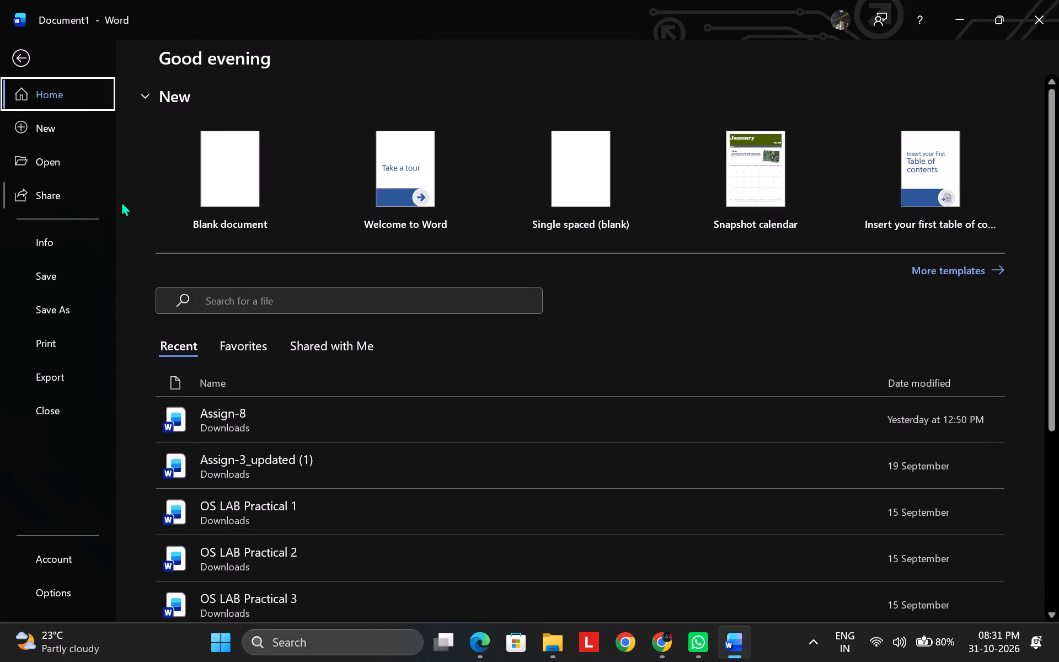
click(72, 385)
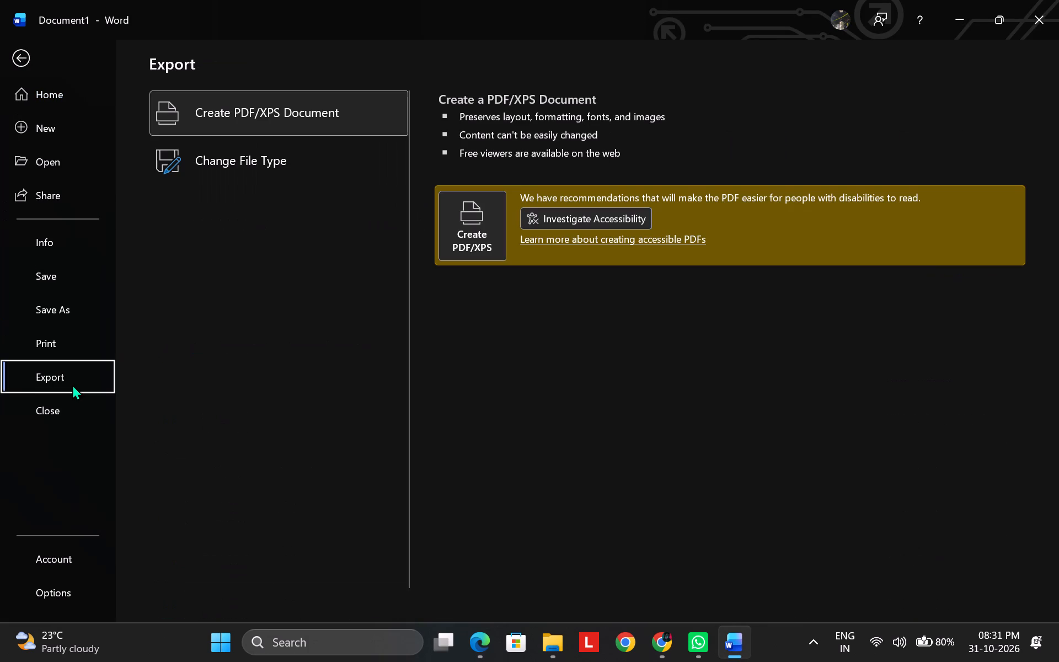
click(315, 113)
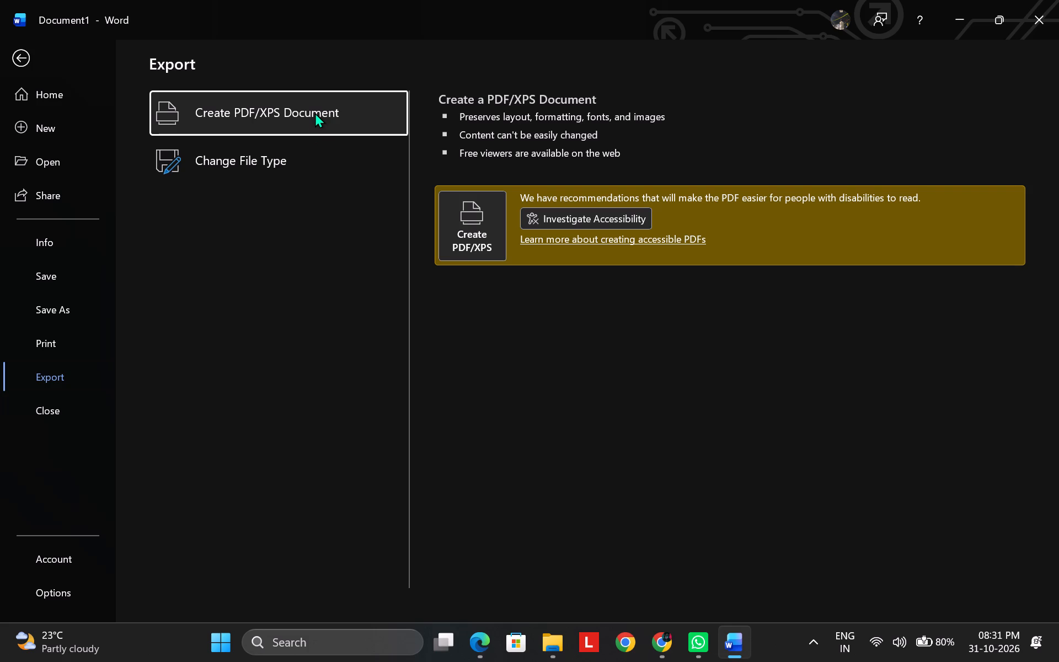
double_click(315, 113)
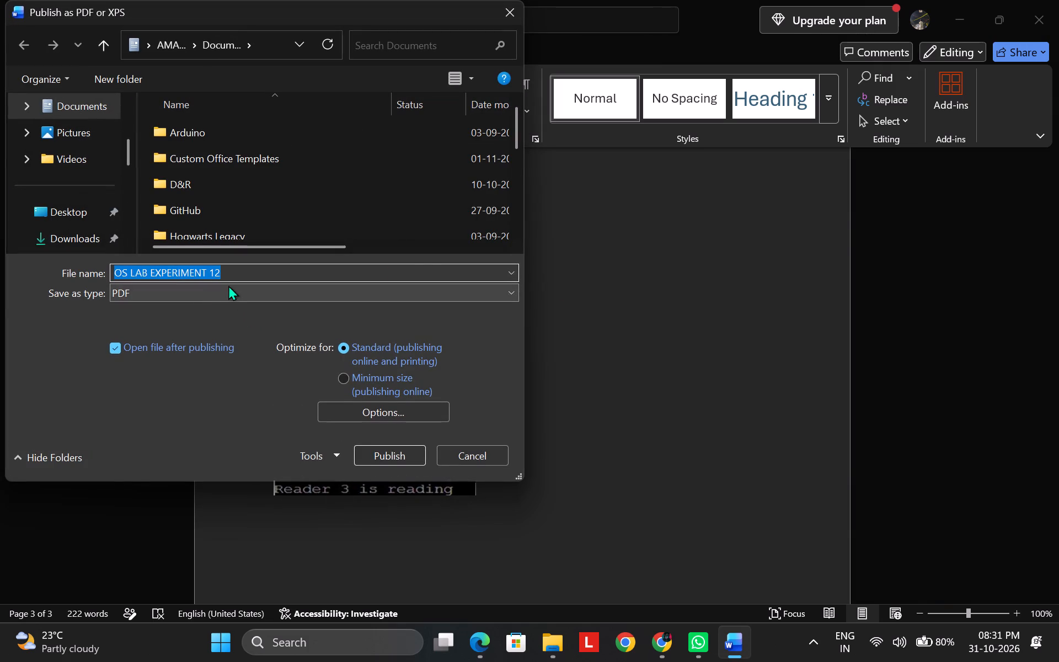
click(56, 242)
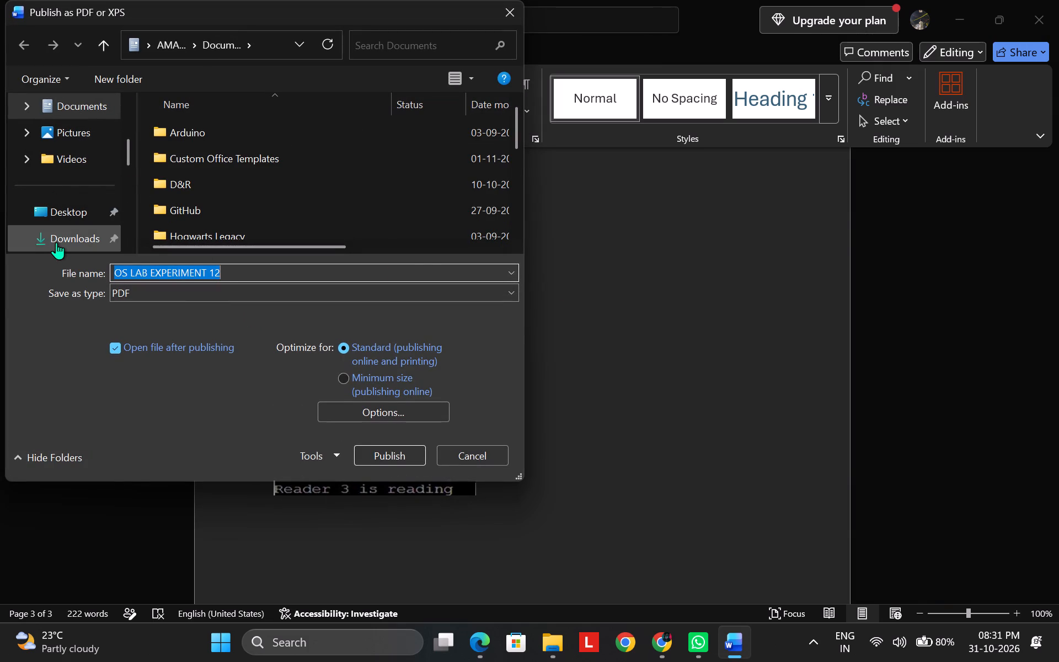
click(383, 454)
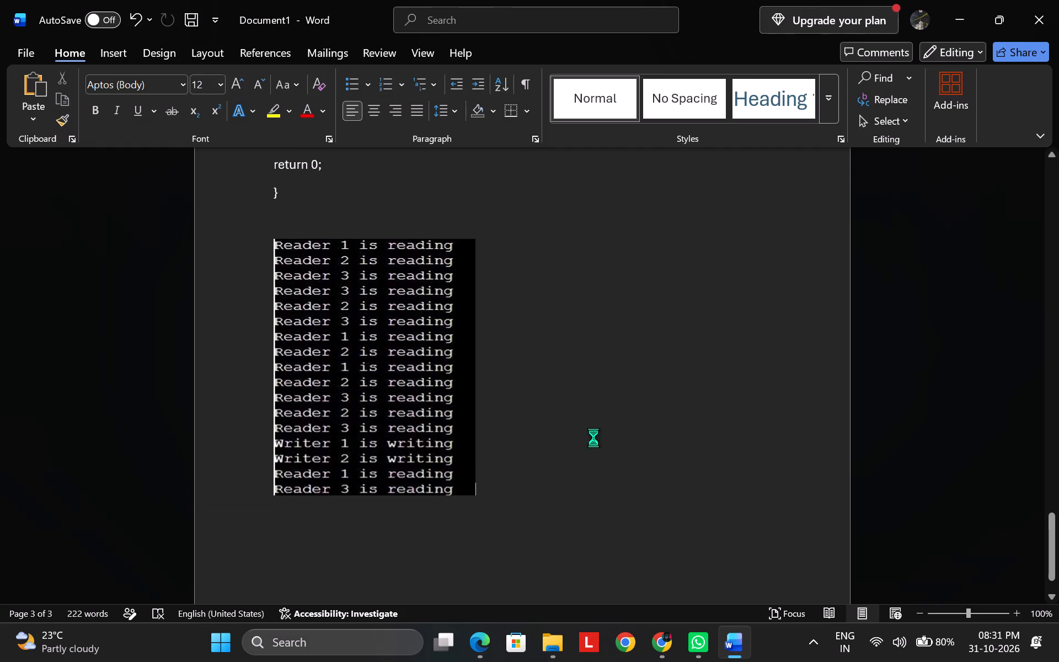
Look through all pages of the exported PDF, including the output picture, and close it.
scroll(569, 385, down, 2)
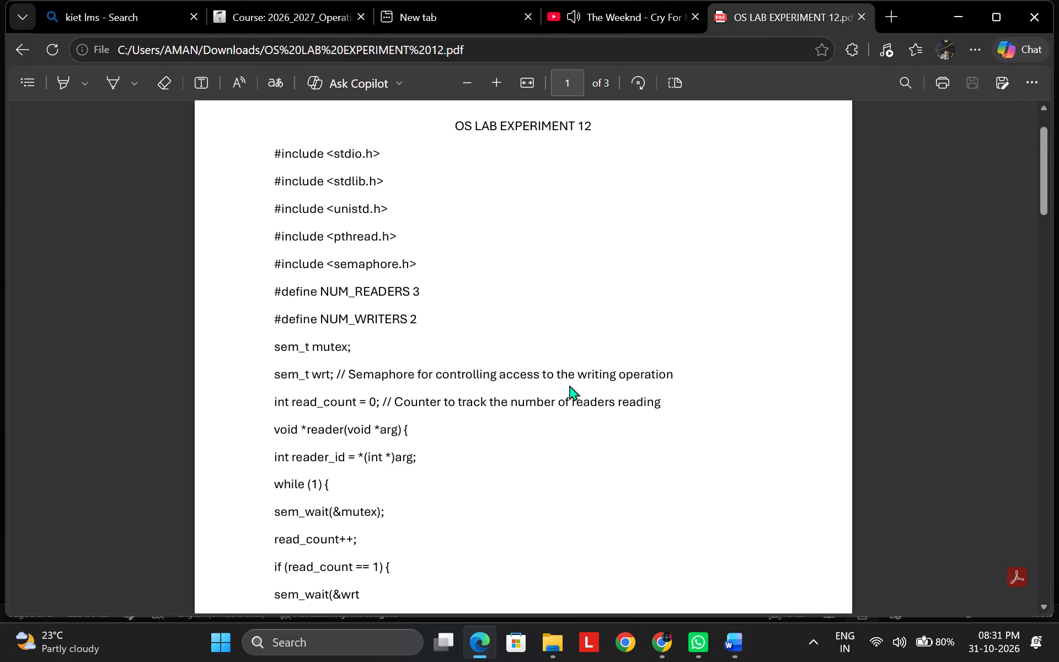
scroll(569, 385, down, 7)
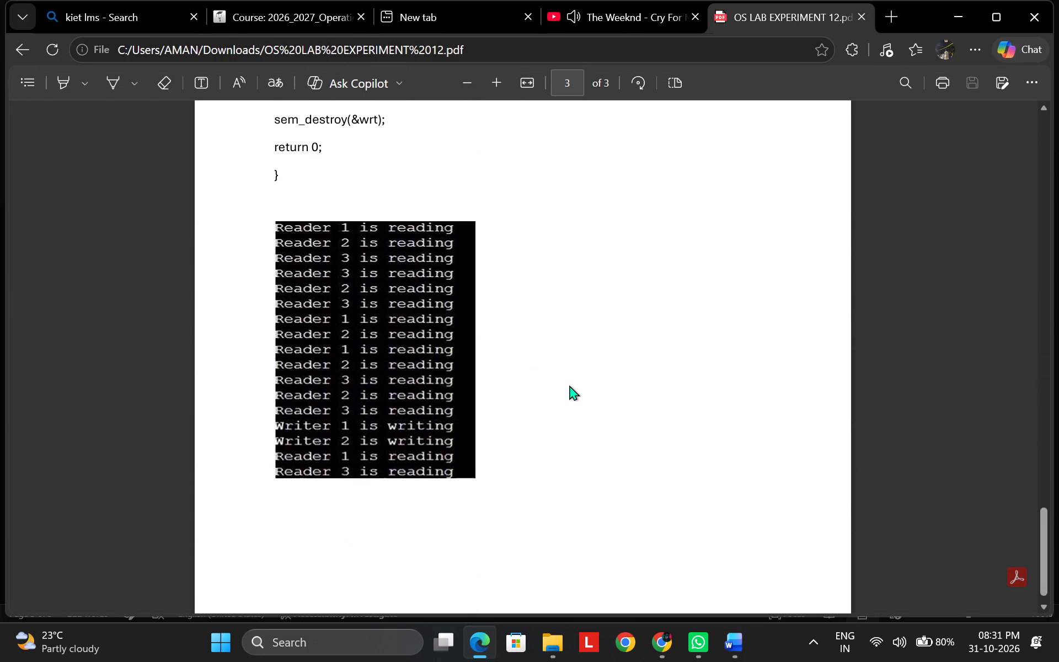
scroll(569, 385, down, 2)
scroll(569, 385, up, 8)
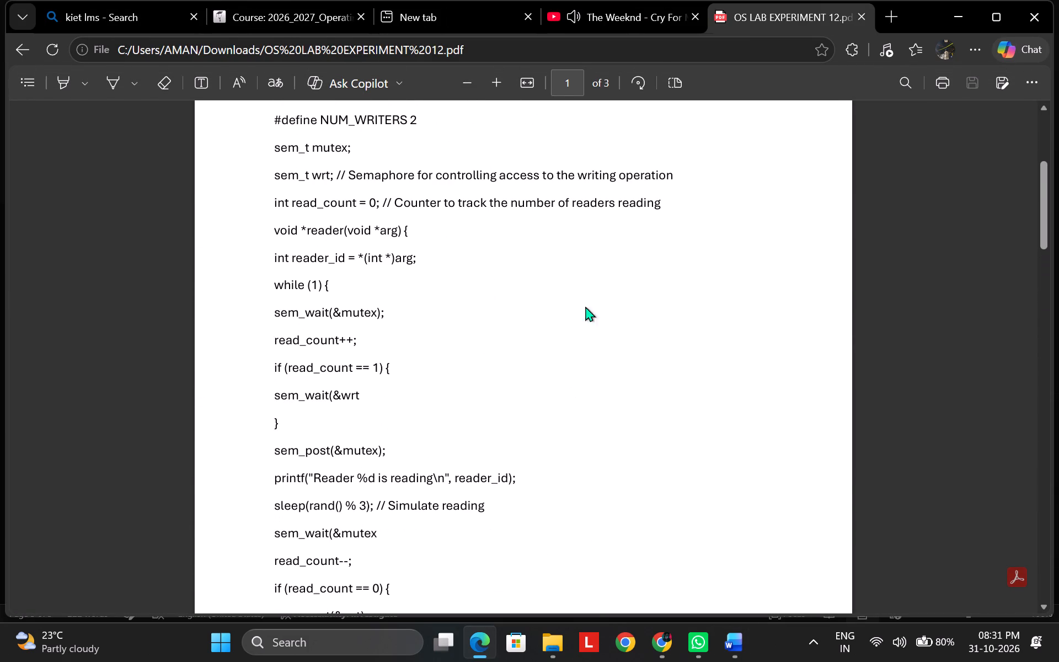
click(865, 14)
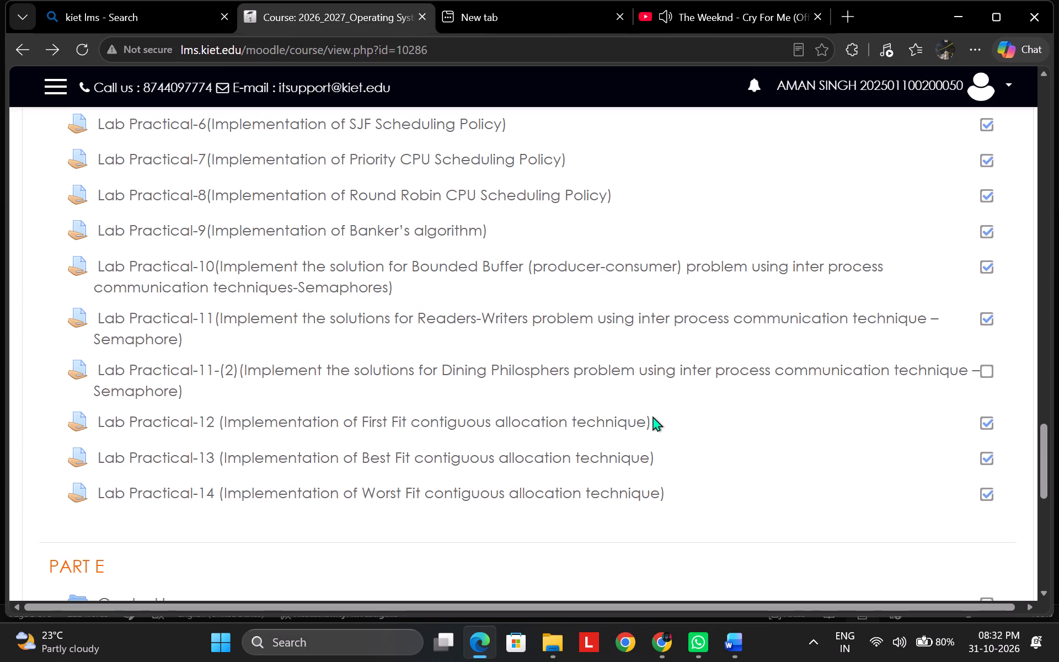
Start a submission for Lab Practical-11-(2) on the Dining Philosophers problem and accept the own-work statement.
click(436, 373)
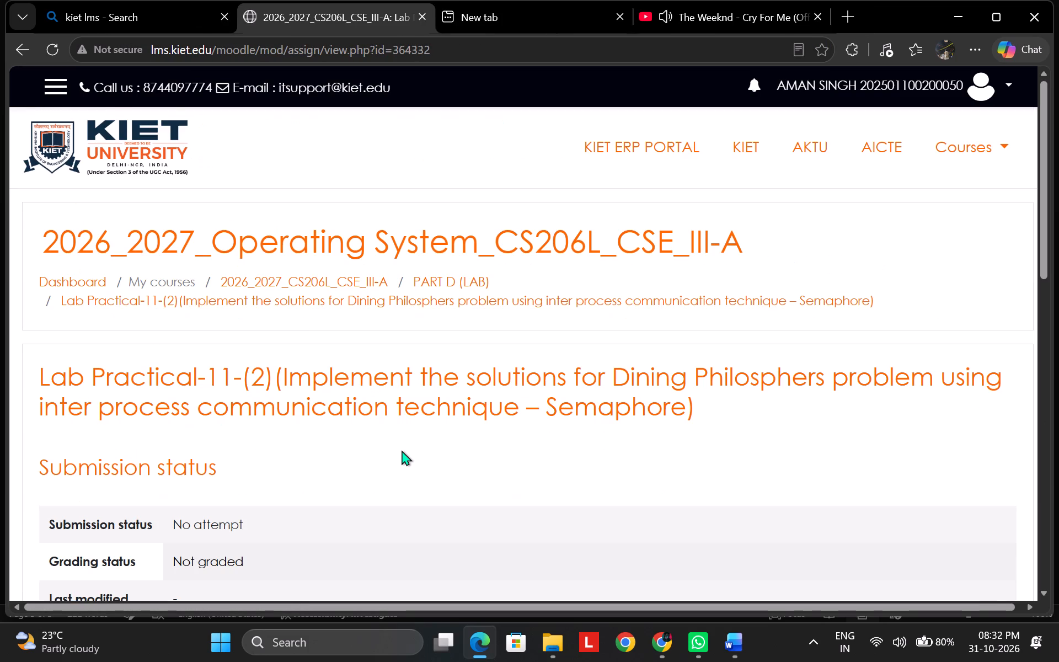
scroll(402, 450, down, 4)
click(554, 379)
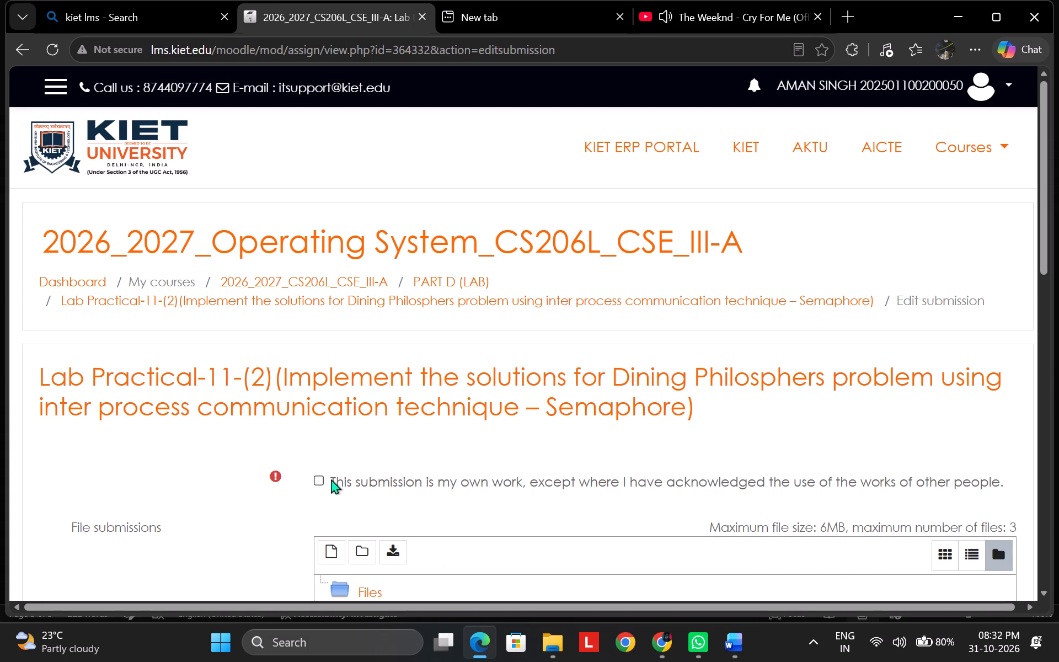
click(322, 480)
Attach OS LAB EXPERIMENT 12.pdf from the Downloads folder to the submission's files and save the submission.
scroll(512, 519, down, 3)
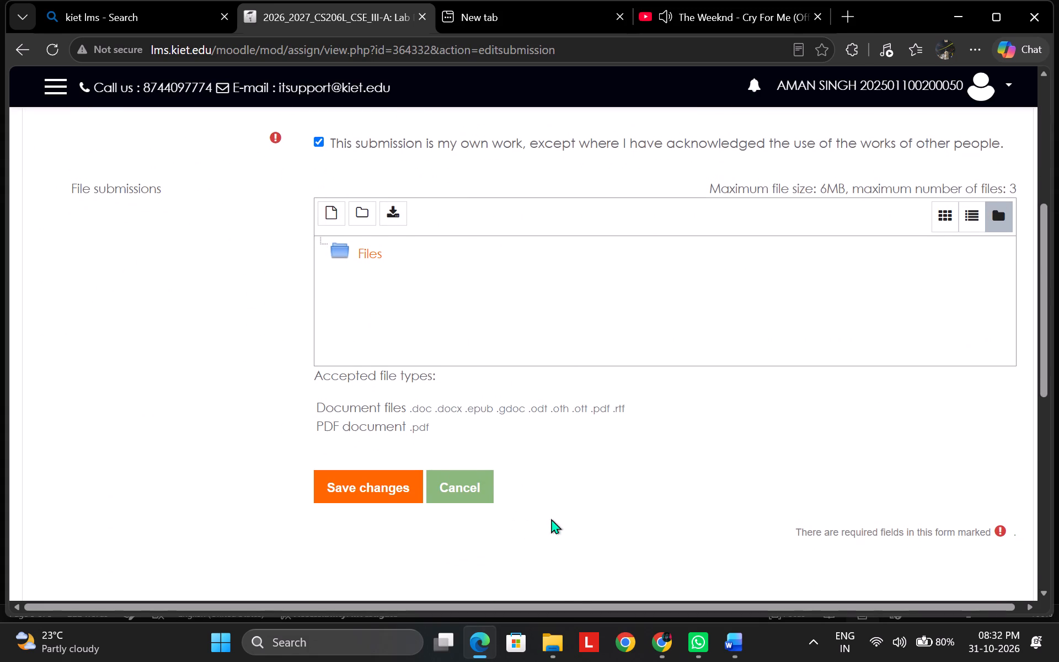
click(544, 646)
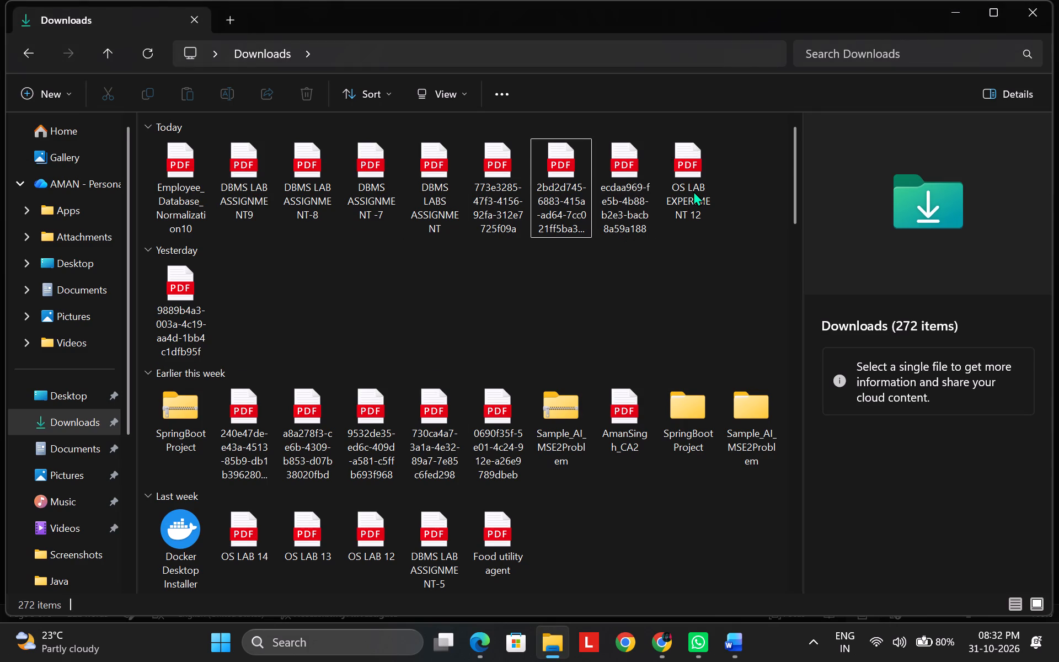
drag(687, 181, 477, 661)
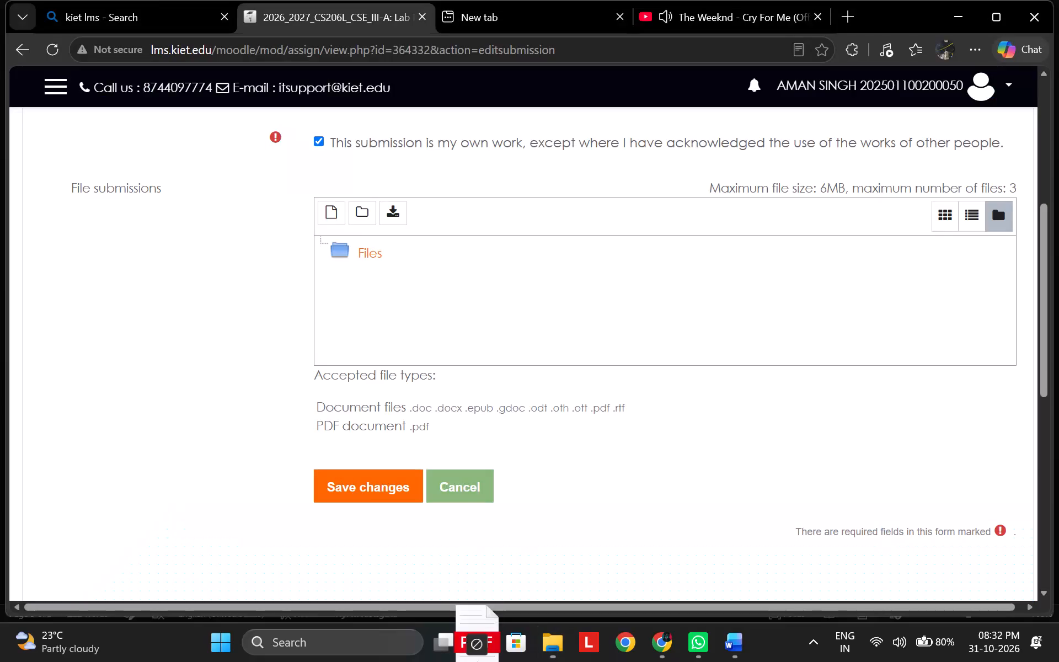
drag(477, 661, 549, 319)
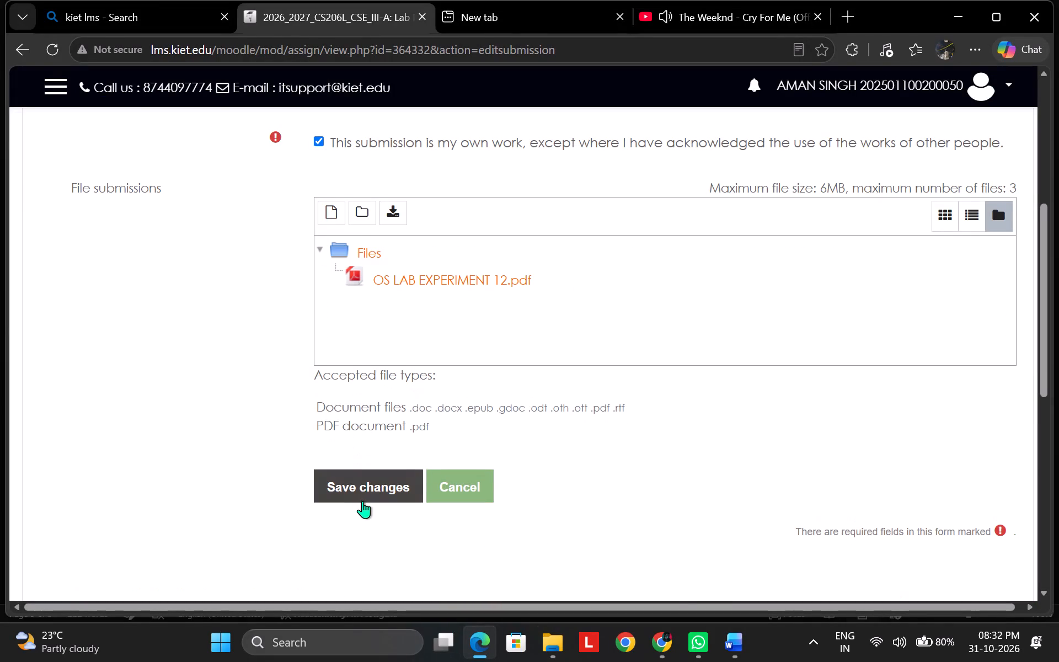
click(369, 480)
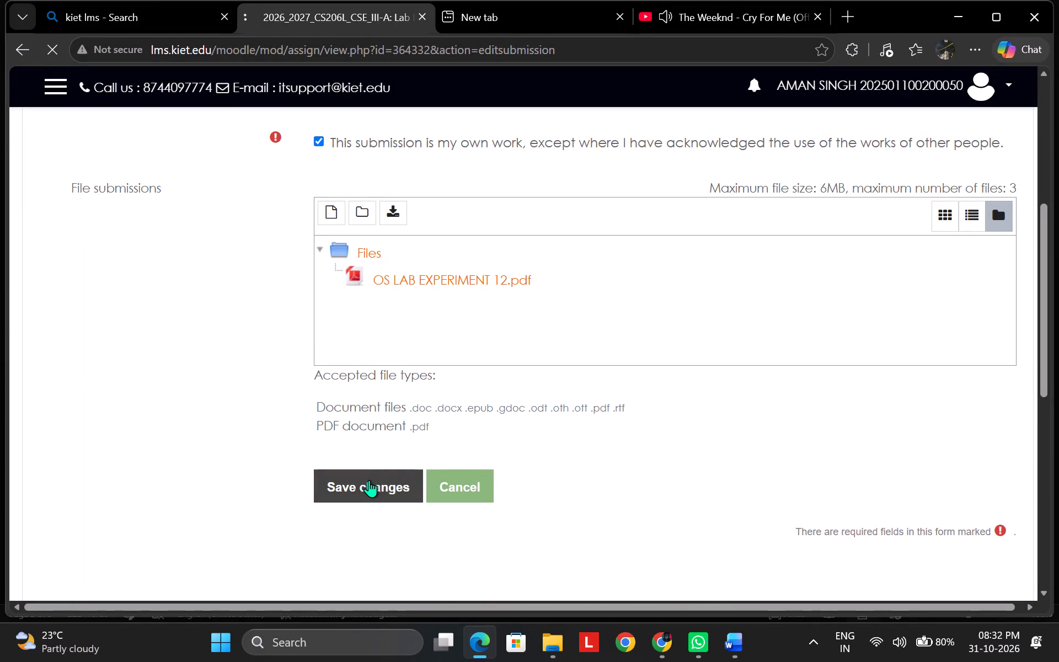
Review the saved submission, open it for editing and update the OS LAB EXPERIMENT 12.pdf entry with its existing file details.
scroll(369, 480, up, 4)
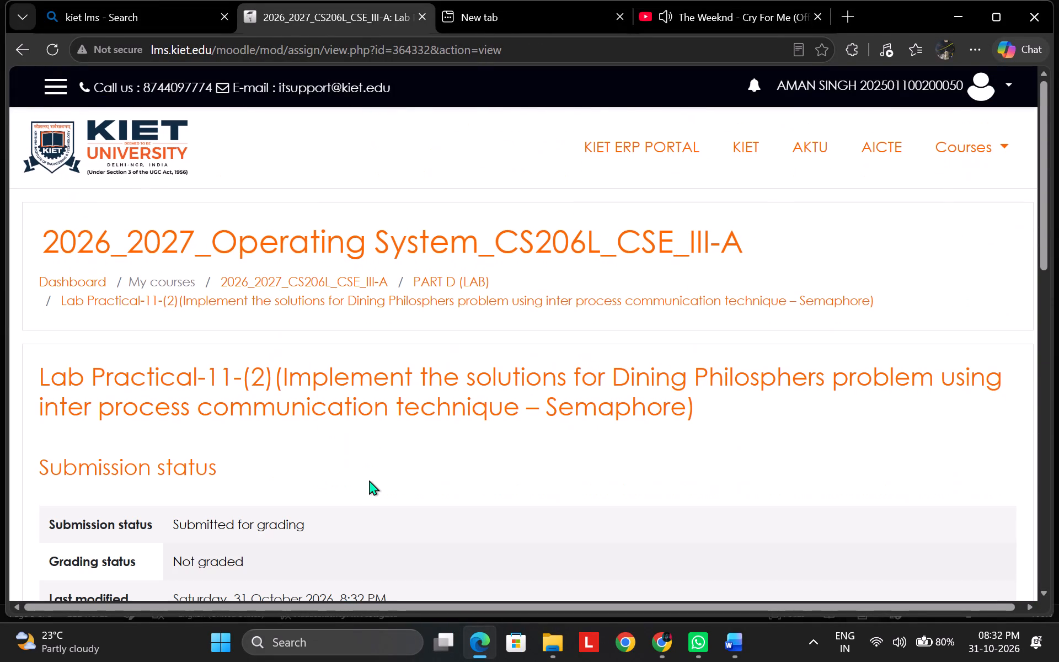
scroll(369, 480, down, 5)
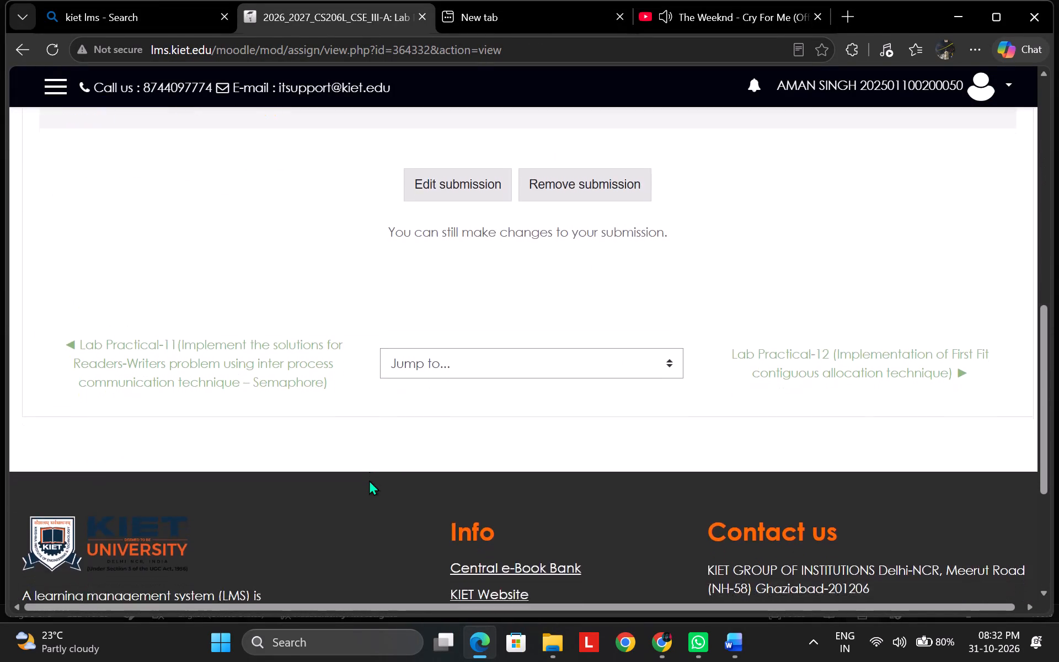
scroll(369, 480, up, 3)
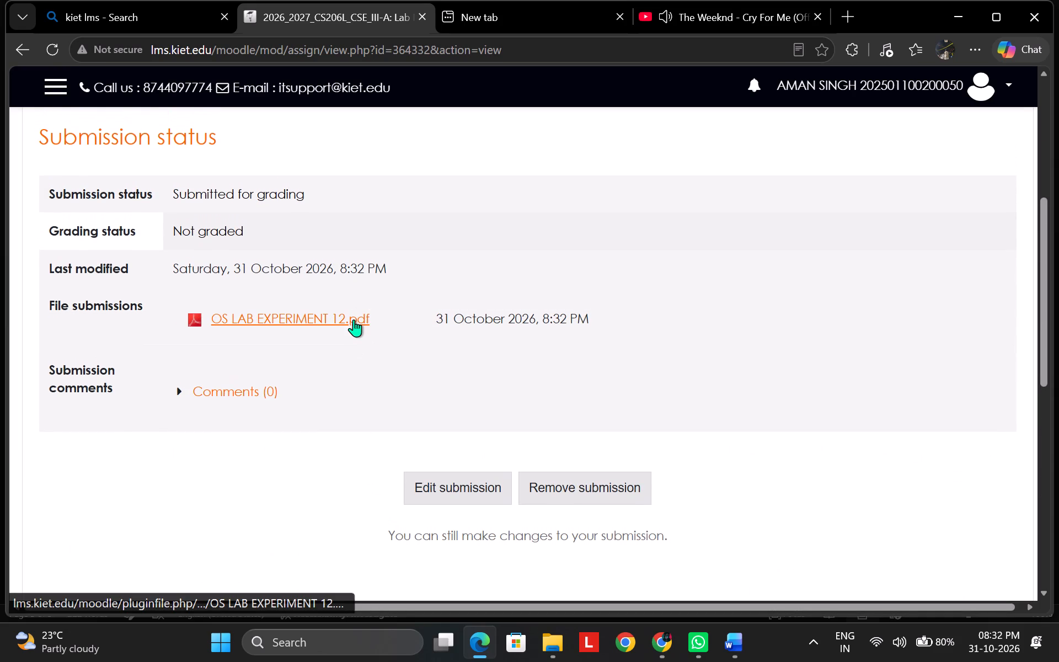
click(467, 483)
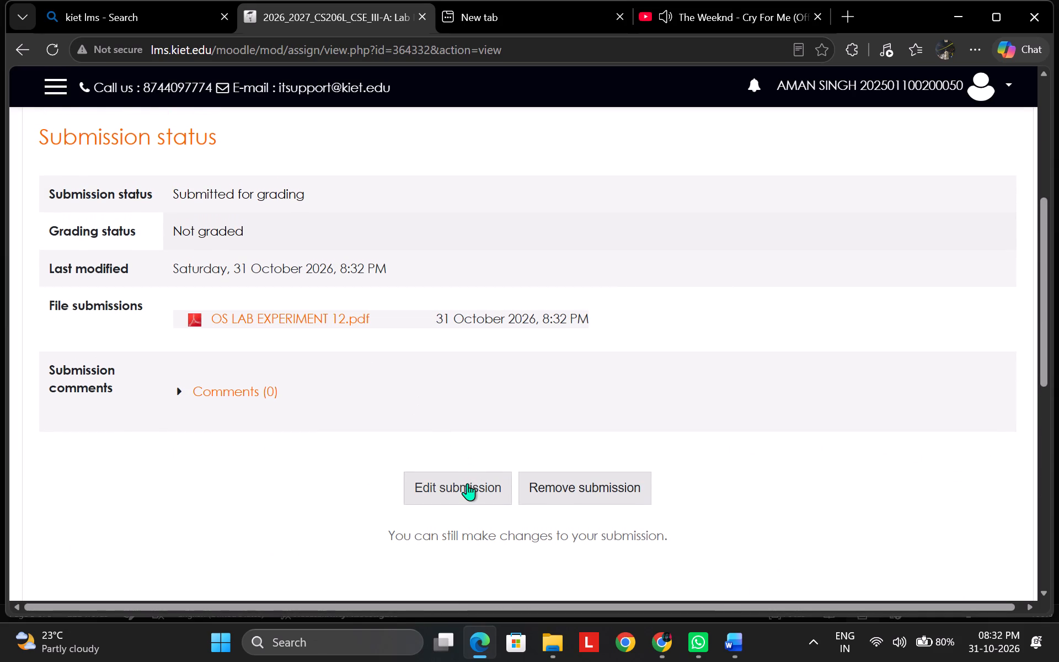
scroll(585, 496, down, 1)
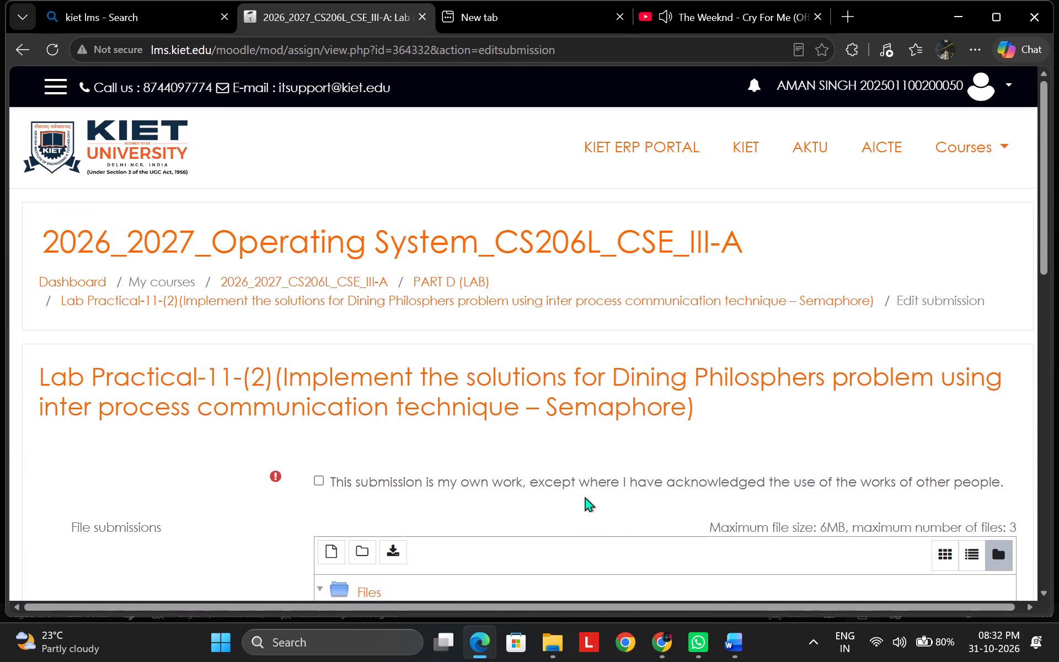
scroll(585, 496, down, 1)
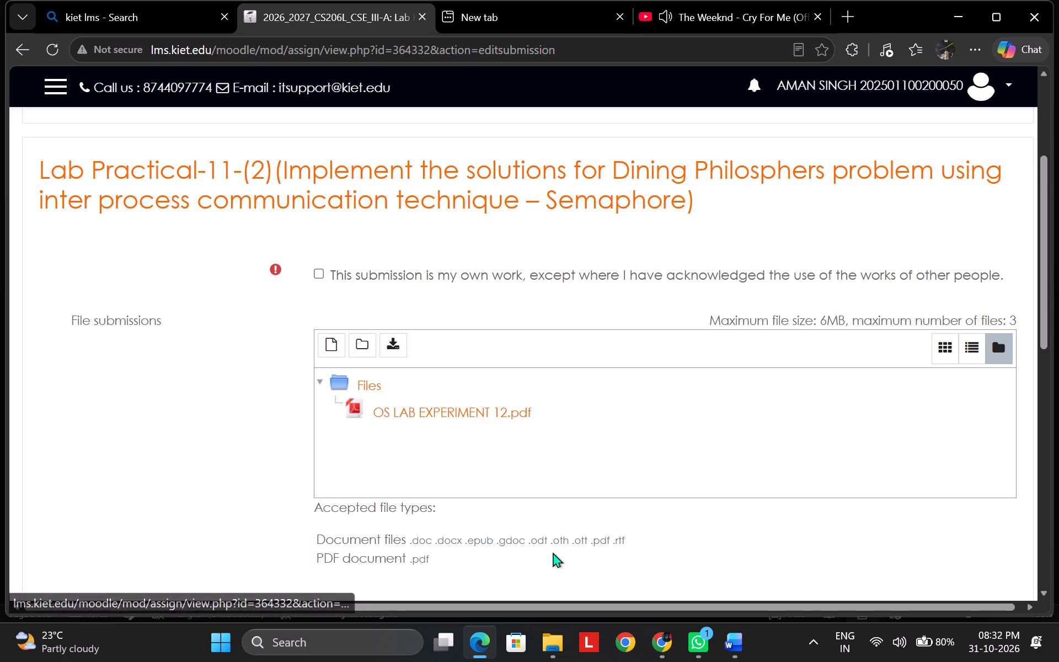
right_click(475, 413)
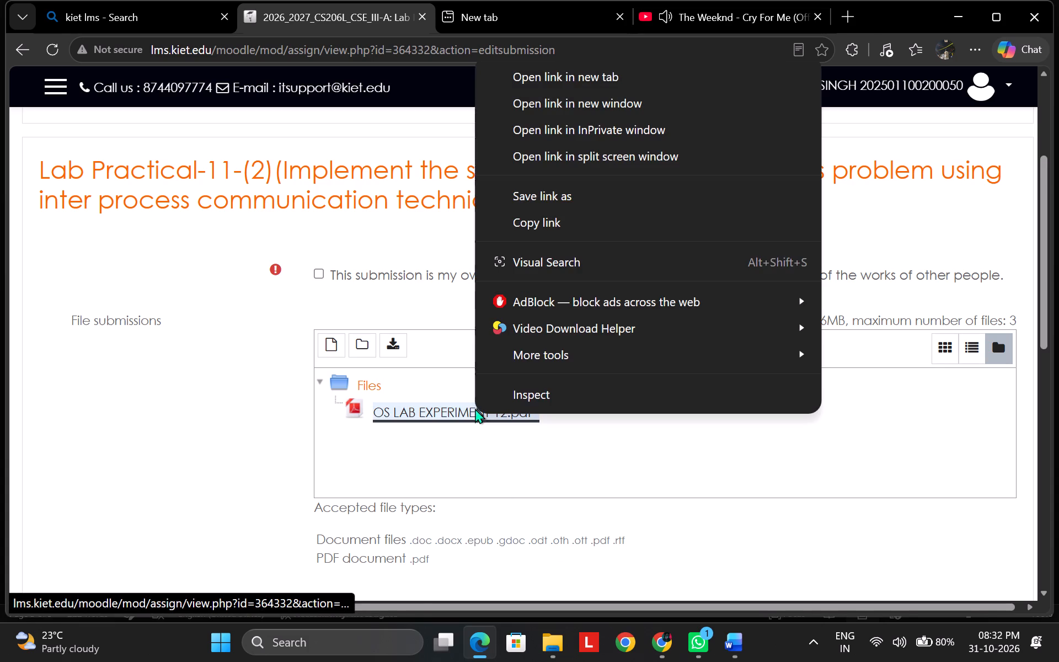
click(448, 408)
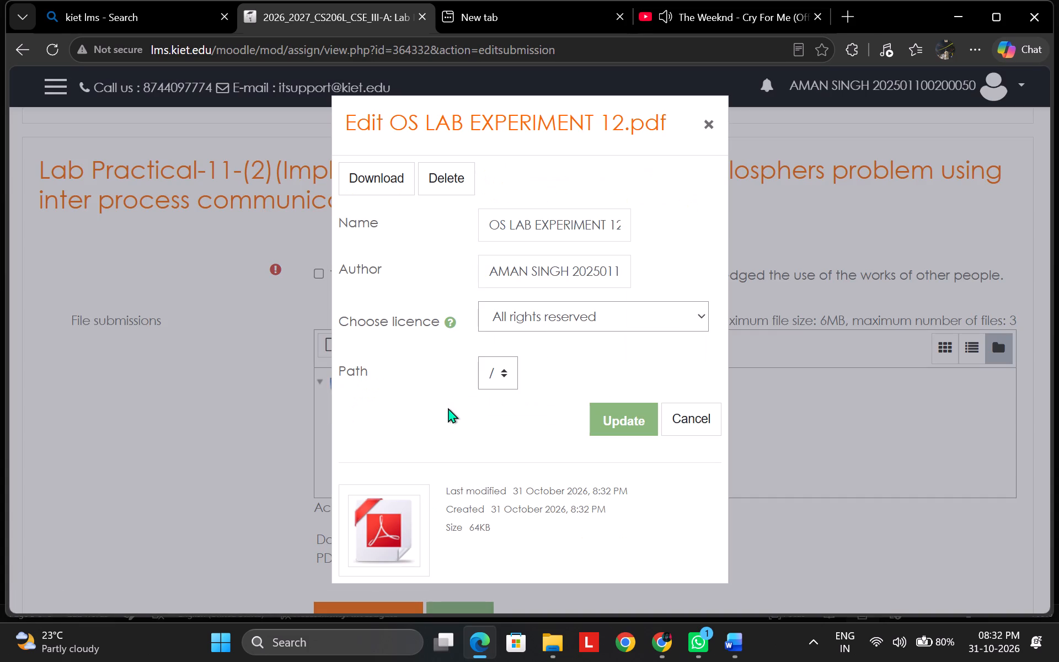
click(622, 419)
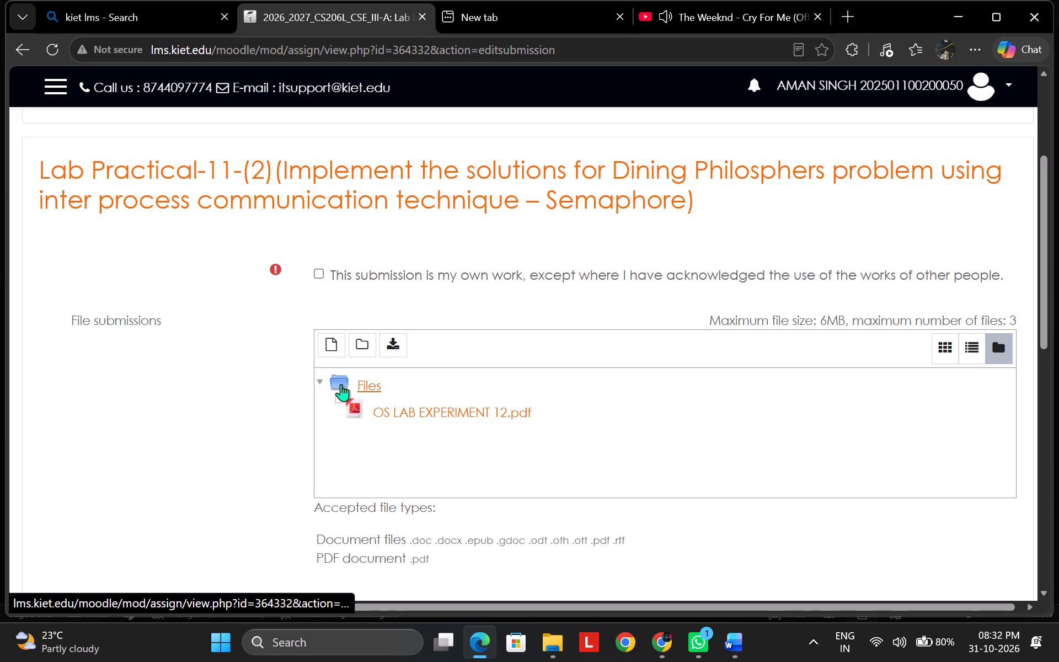
Go back to the Lab Practical-11-(2) assignment page and reopen its submission form at the attached file.
click(26, 50)
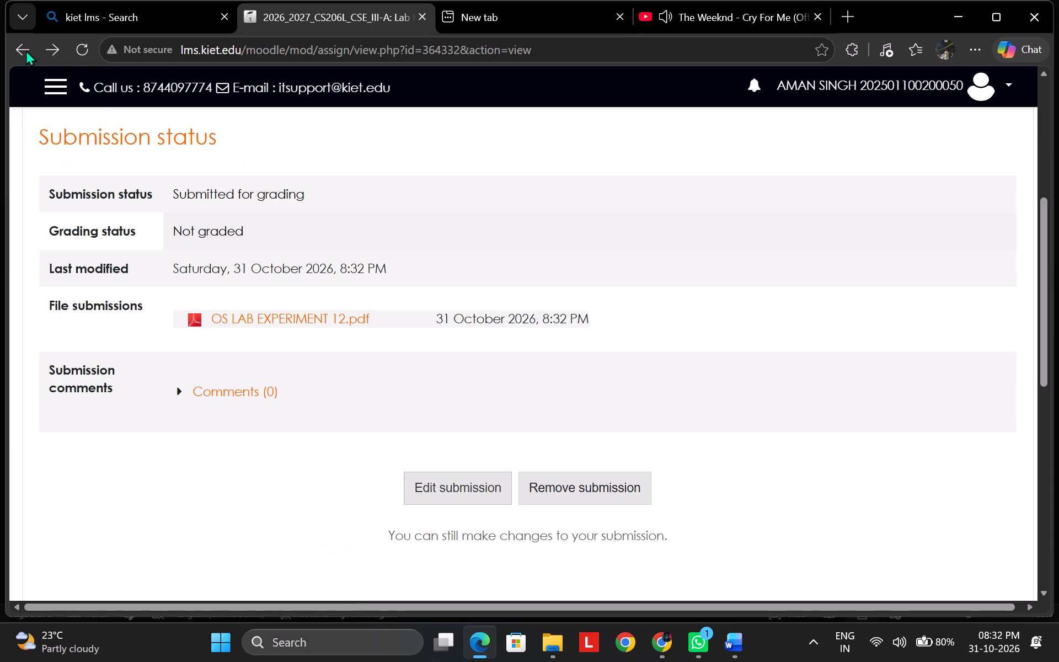
click(26, 50)
click(26, 50)
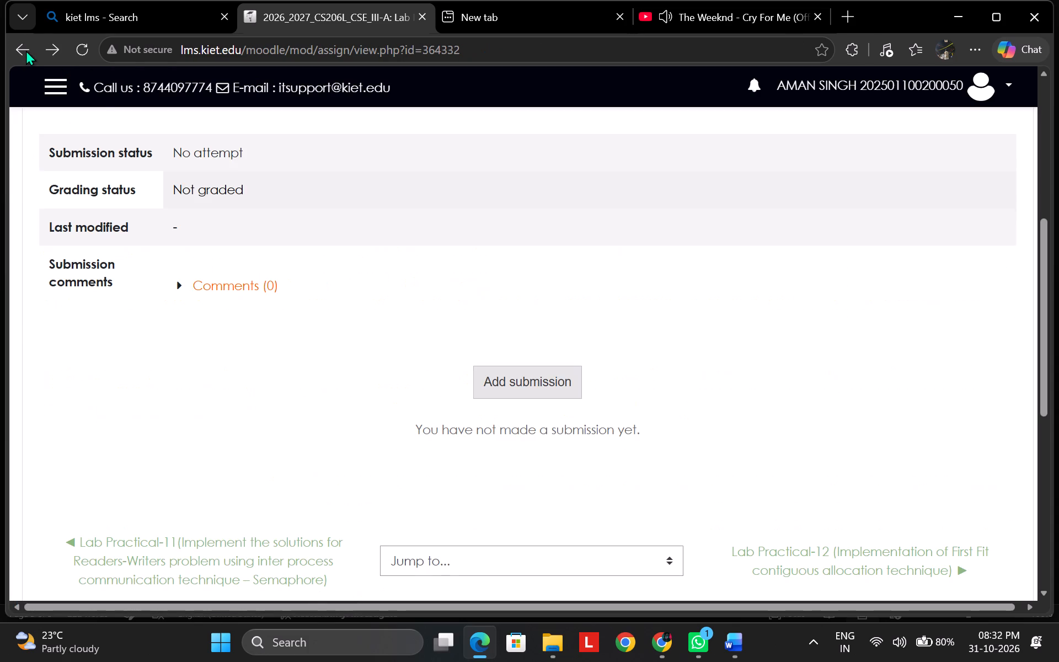
scroll(505, 321, up, 3)
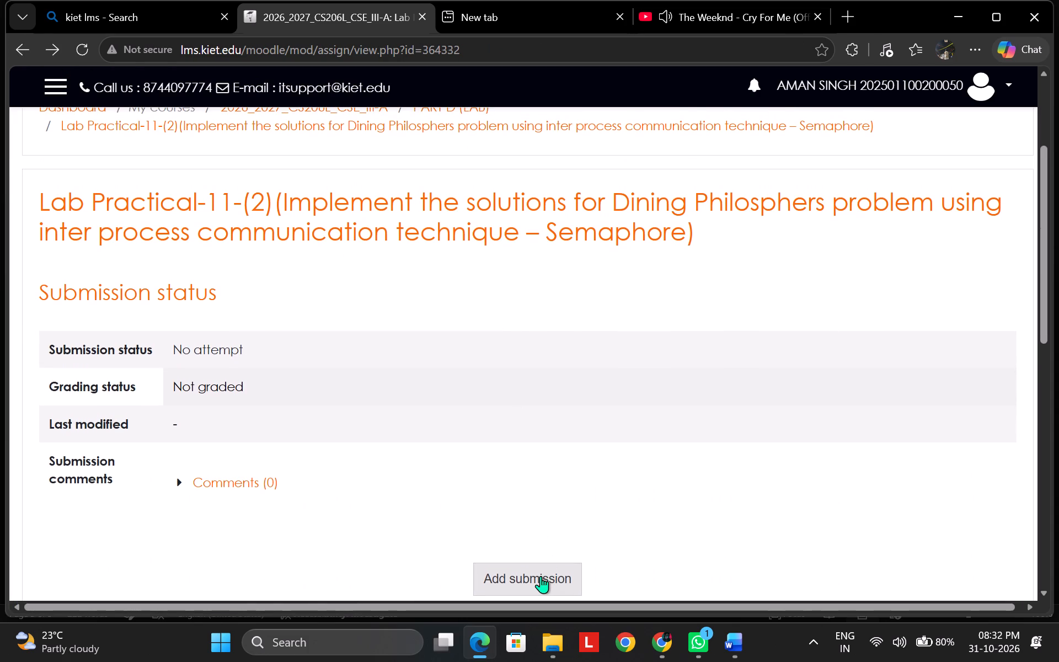
click(541, 576)
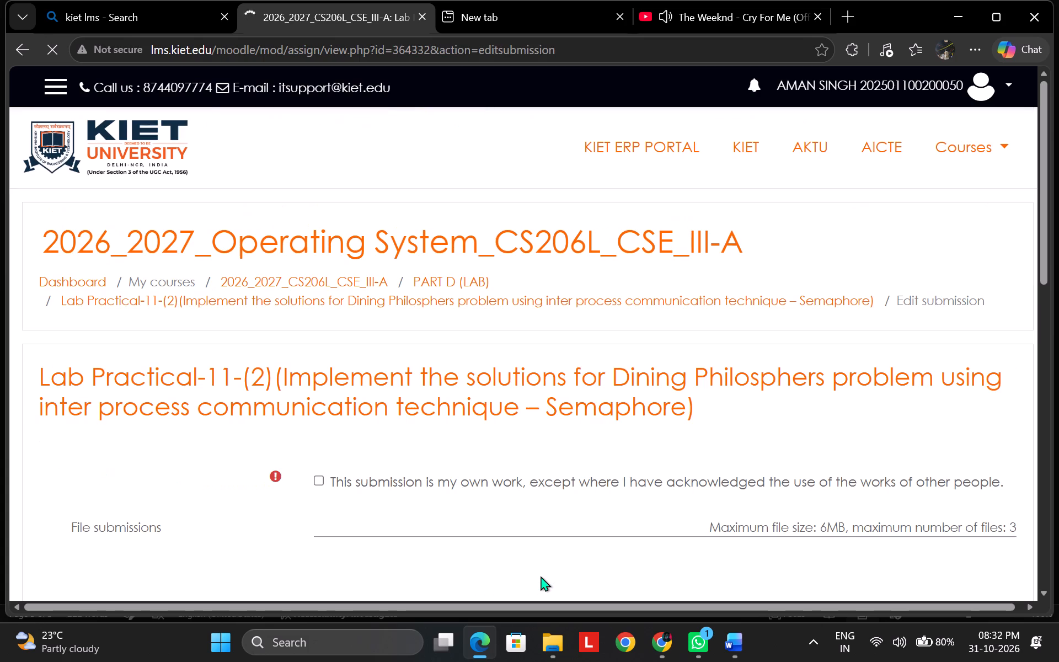
scroll(640, 501, down, 3)
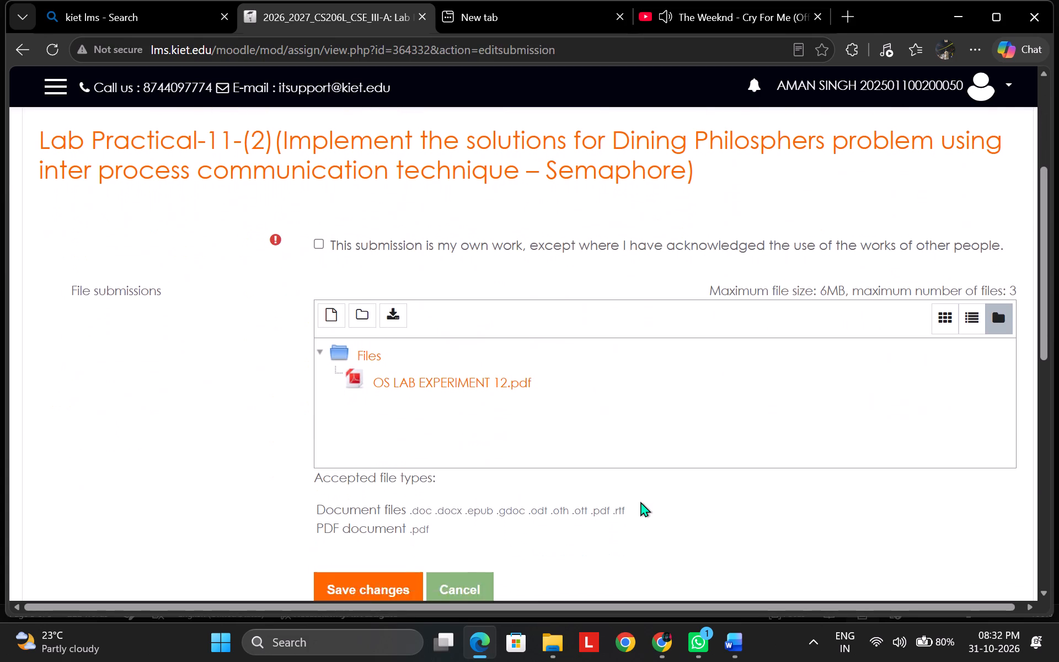
scroll(640, 501, down, 1)
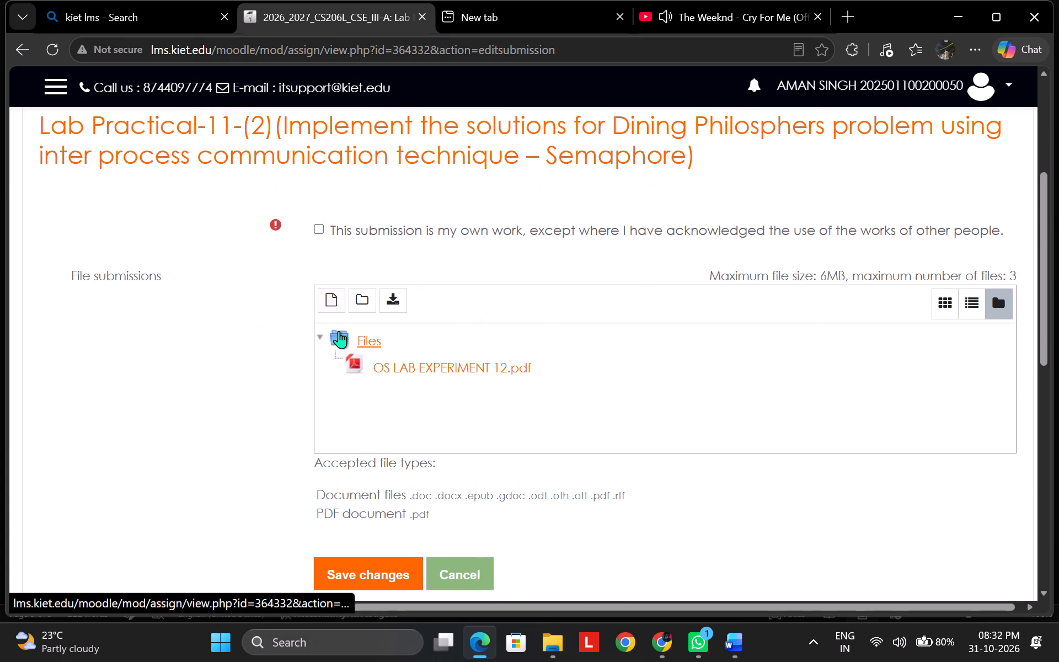
right_click(357, 364)
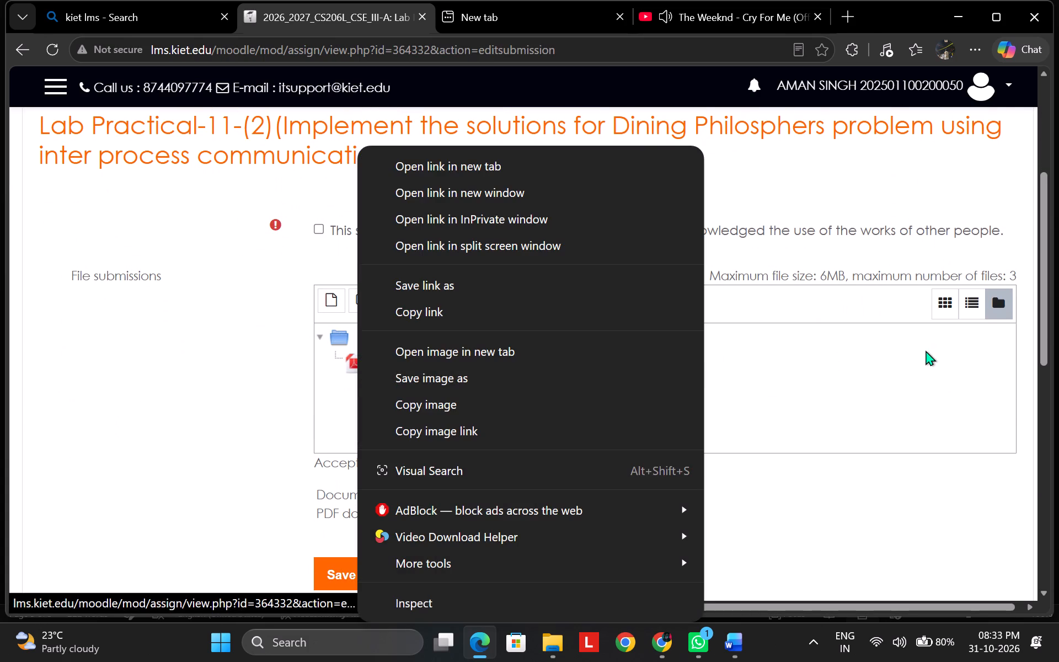
drag(926, 350, 456, 375)
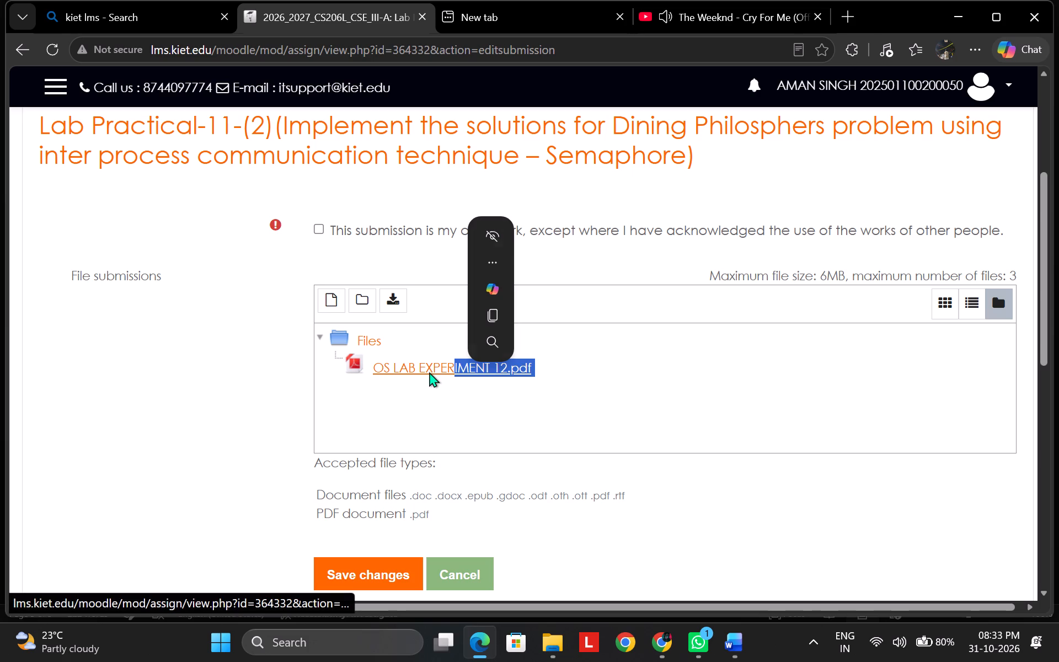
click(429, 372)
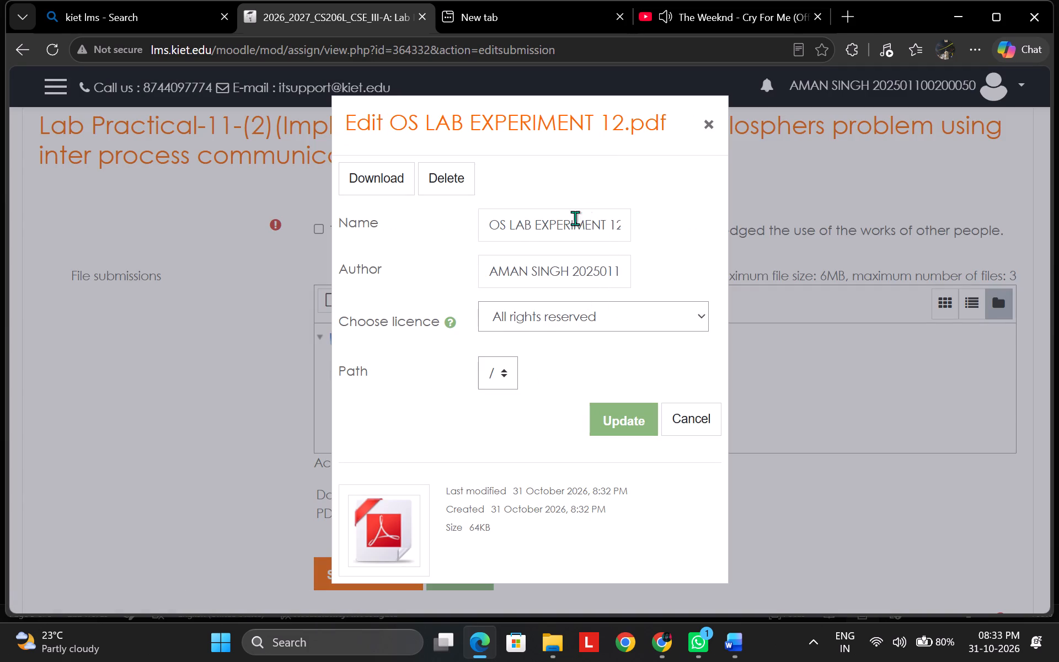